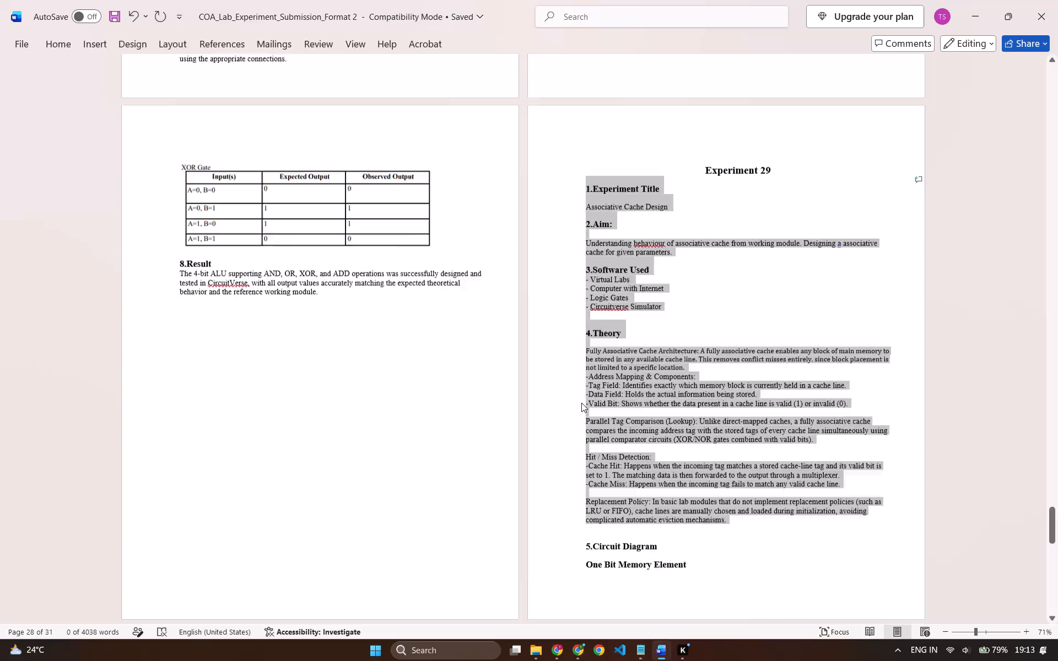
Replace the ALU steps under 6.Procedure of Experiment 29 with the copied associative cache procedure text.
scroll(581, 403, down, 2)
scroll(665, 297, down, 5)
scroll(665, 297, up, 1)
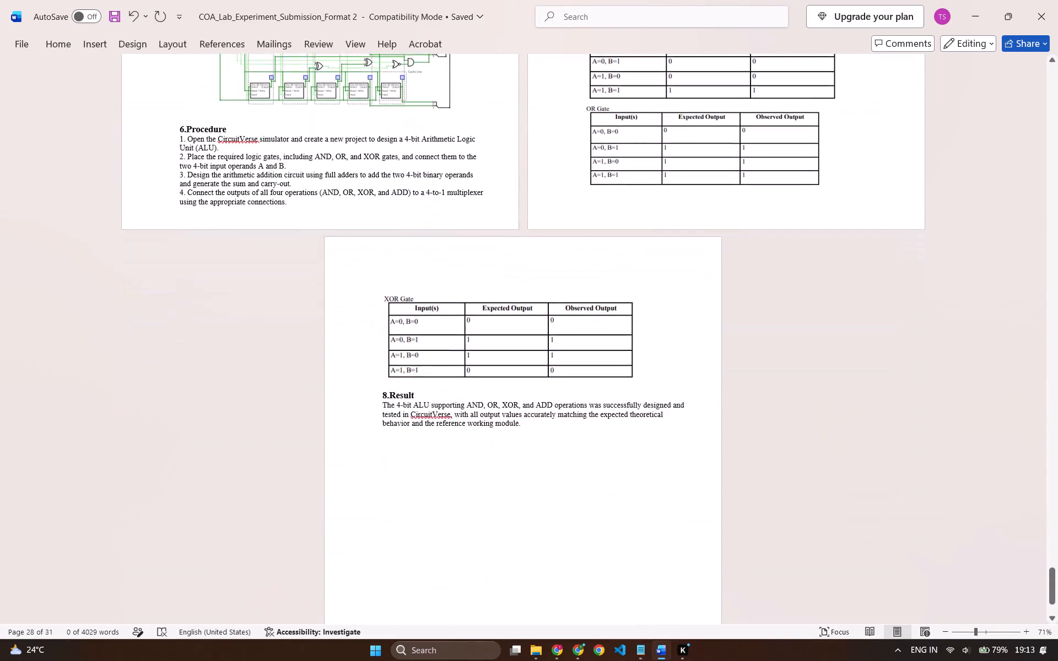
scroll(665, 297, up, 1)
scroll(667, 290, down, 1)
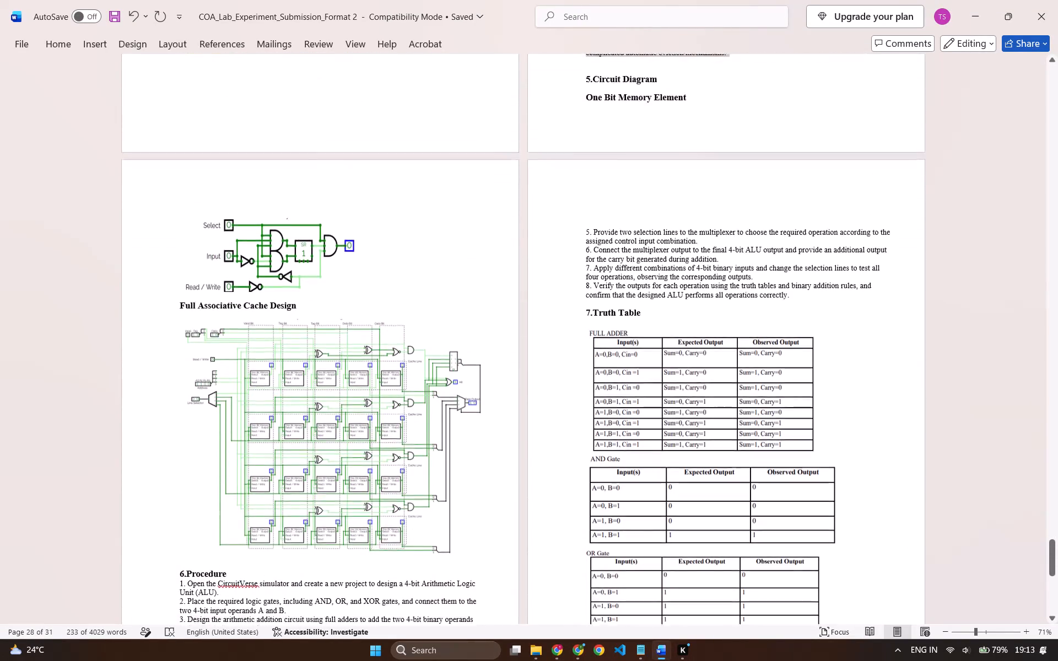
scroll(669, 276, down, 1)
drag(791, 211, 620, 243)
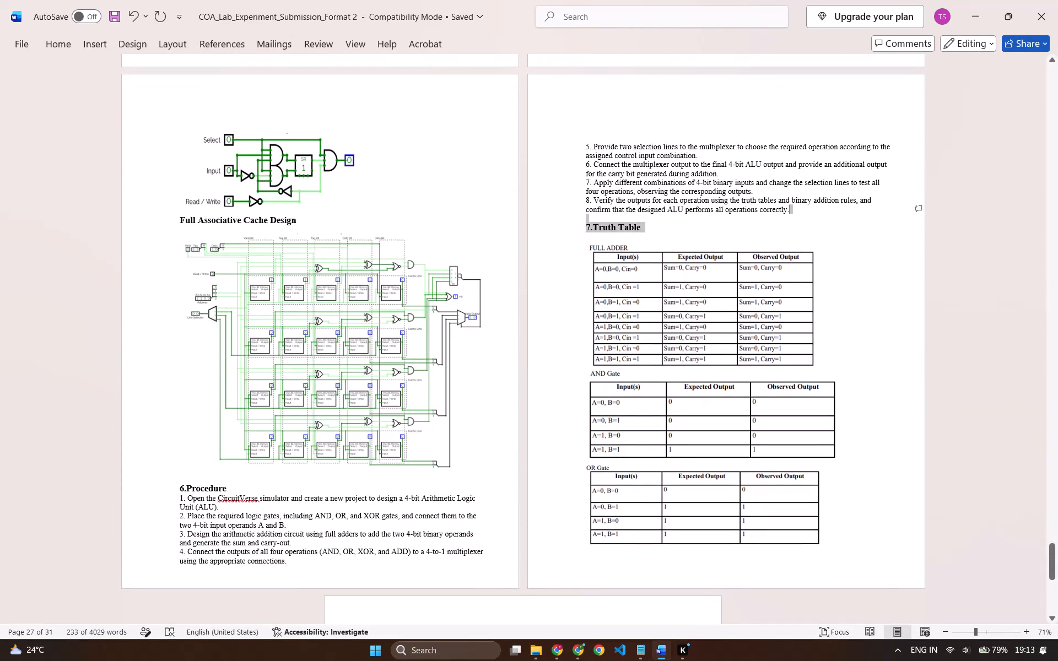
drag(620, 243, 188, 501)
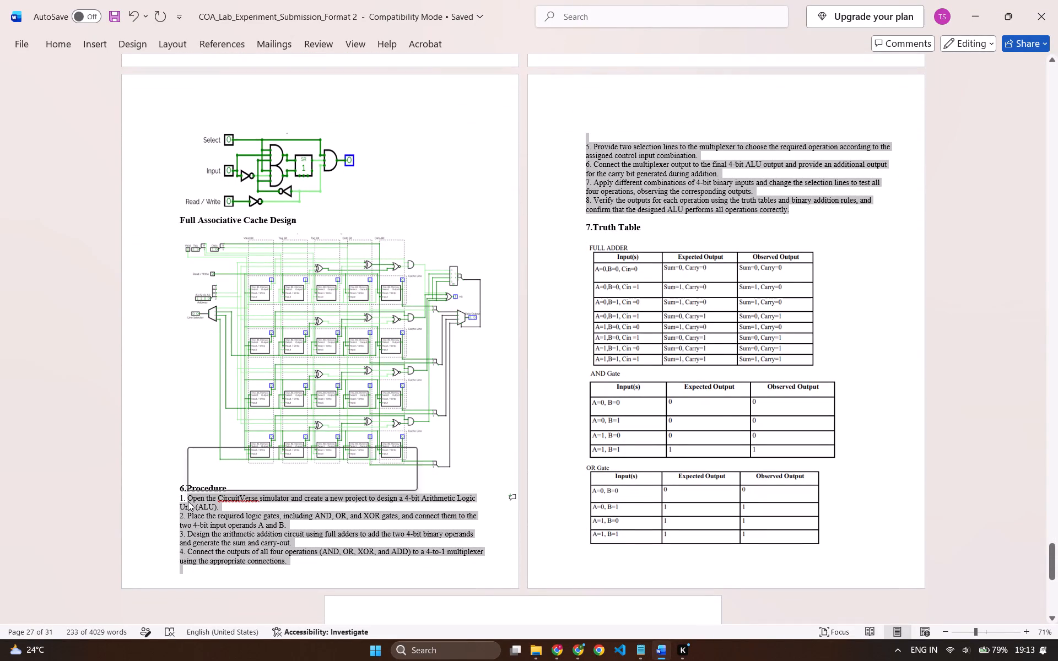
key(ctrl+v)
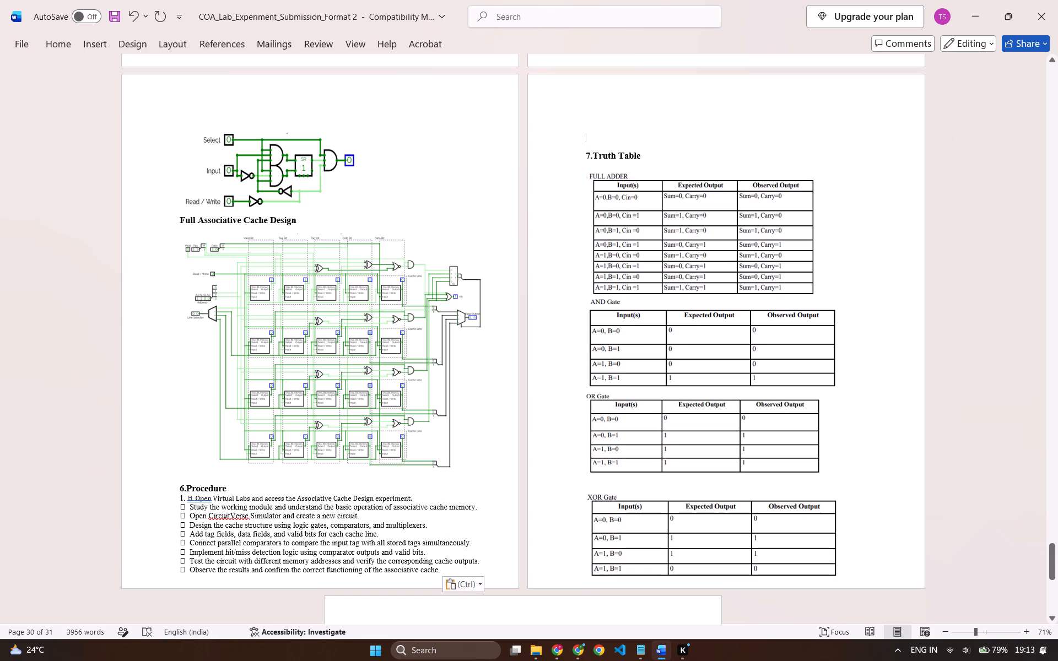
Remove the blank lines between the end of the procedure list and the 7.Truth Table heading.
key(Down)
key(BackSpace)
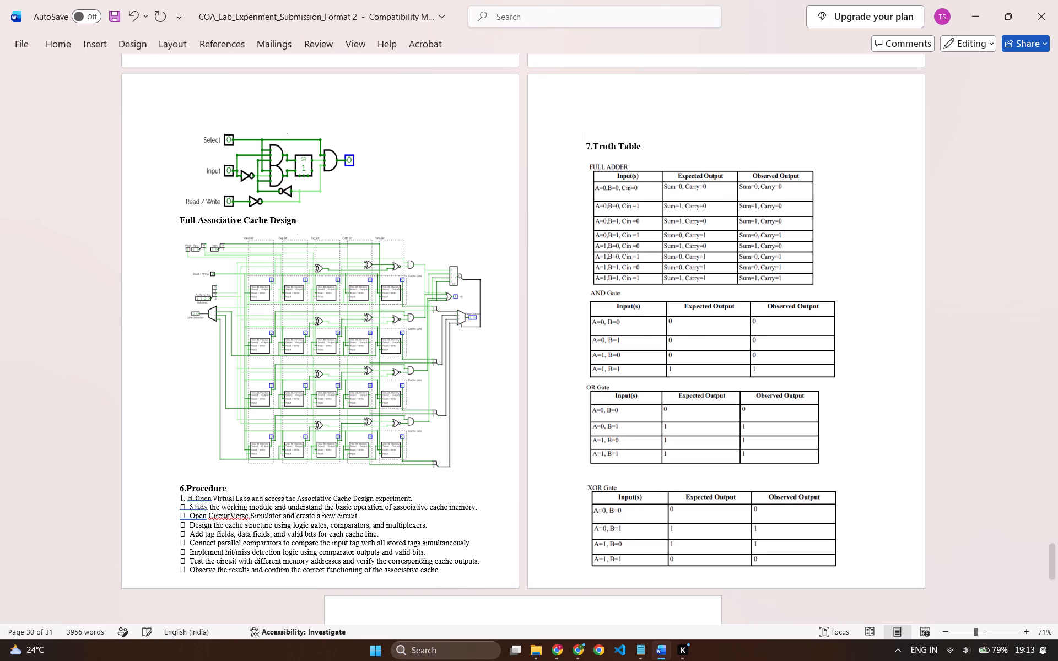
key(BackSpace)
key(Down)
key(Up)
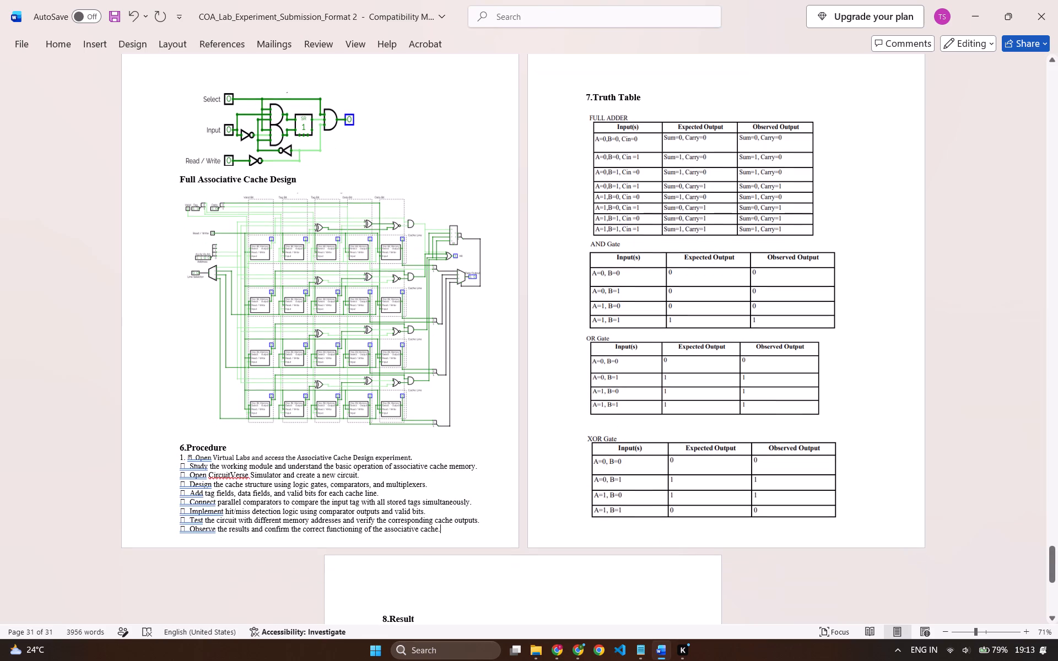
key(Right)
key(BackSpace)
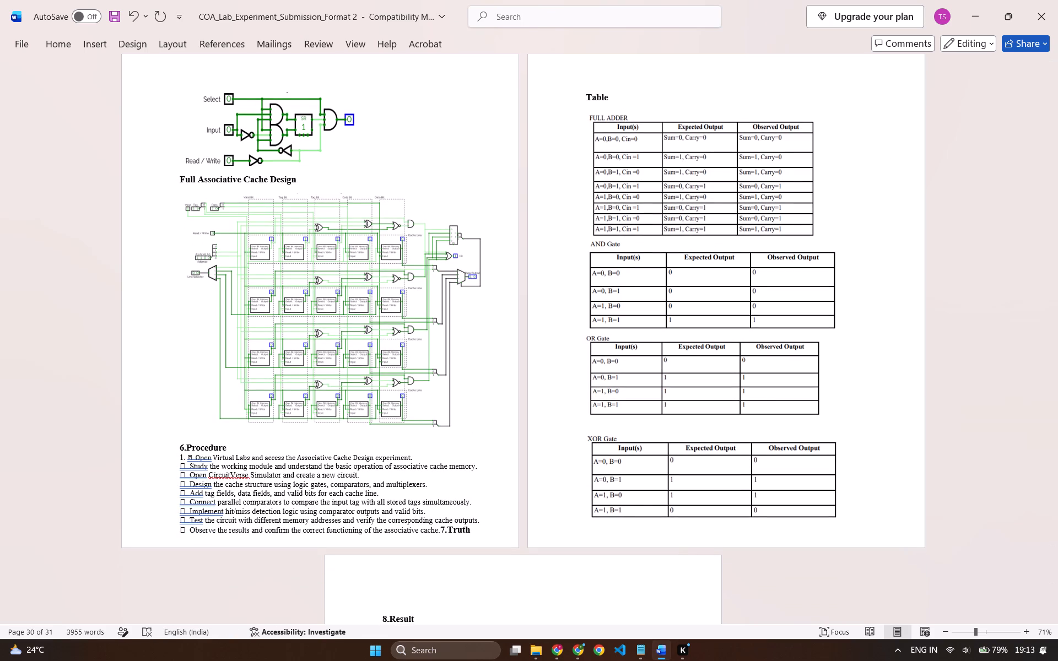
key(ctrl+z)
Save the document.
key(ctrl+s)
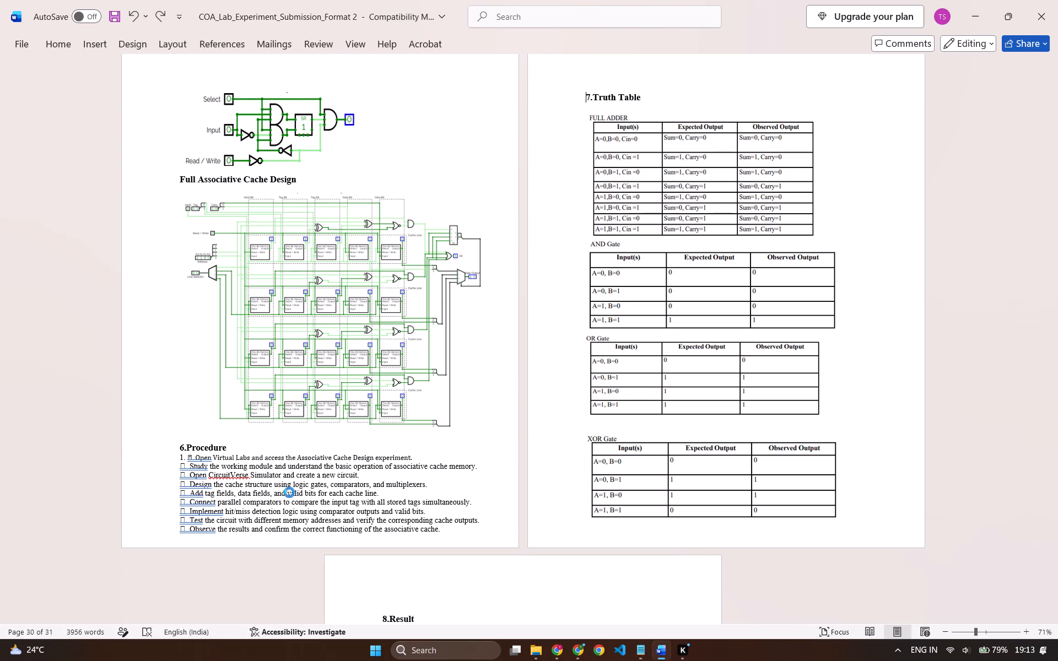
Delete the list number and box symbol in front of the "Open Virtual Labs" procedure line.
click(189, 461)
key(Right)
key(Right)
key(Right)
key(BackSpace)
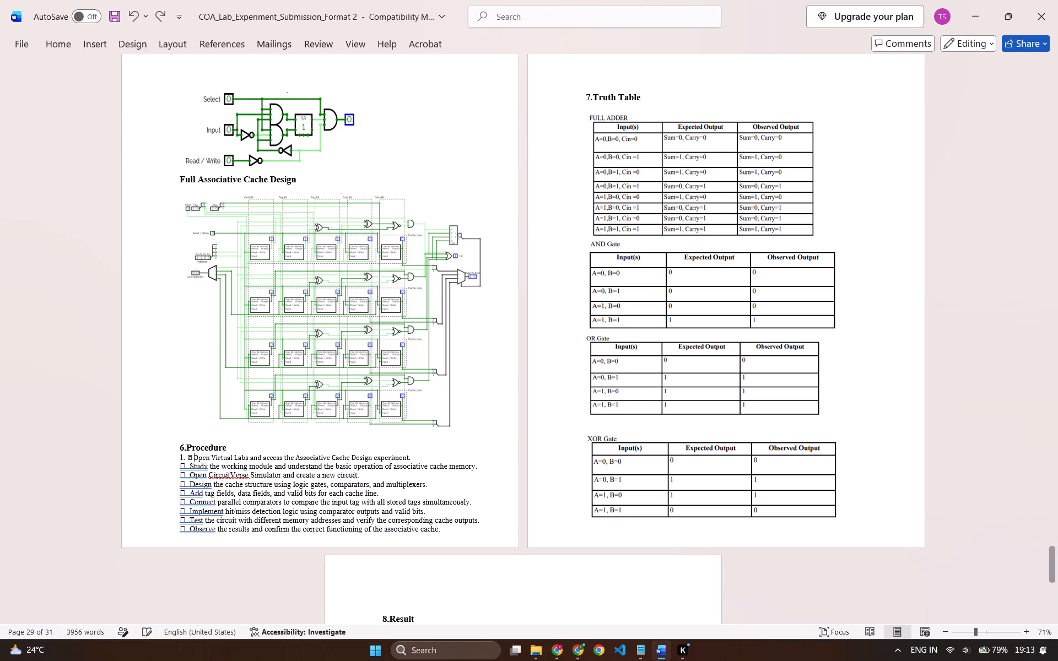
key(BackSpace)
key(BackSpace)
key(BackSpace)
key(BackSpace)
key(BackSpace)
Delete the box symbol and spaces in front of the "Study the working module" procedure line.
ctrl+scroll(189, 461, up, 6)
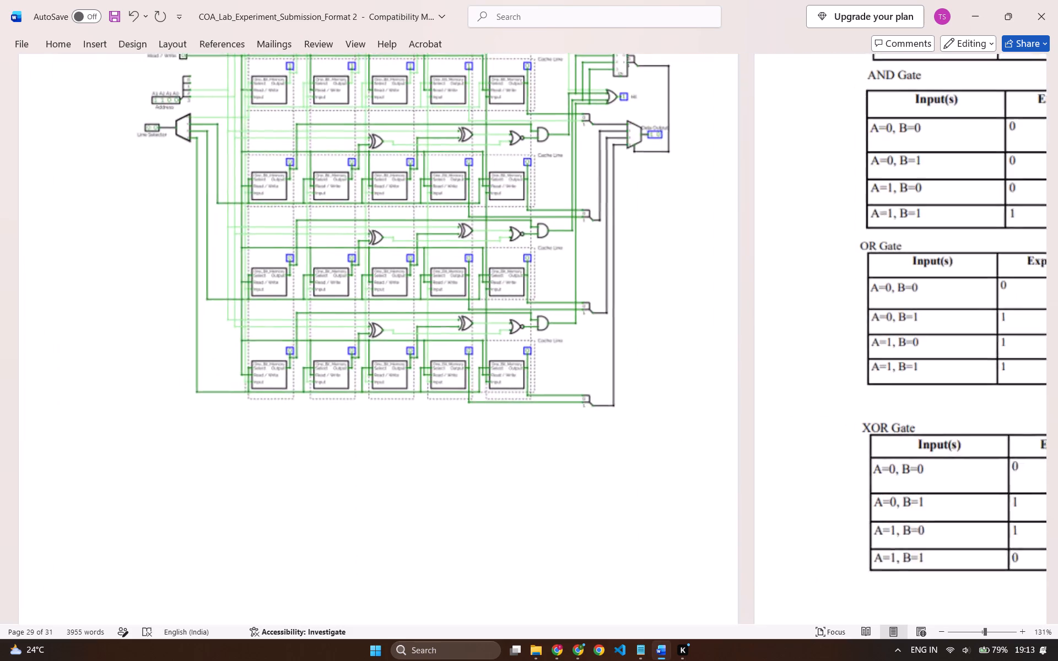
scroll(189, 461, down, 2)
key(Down)
key(Right)
key(Right)
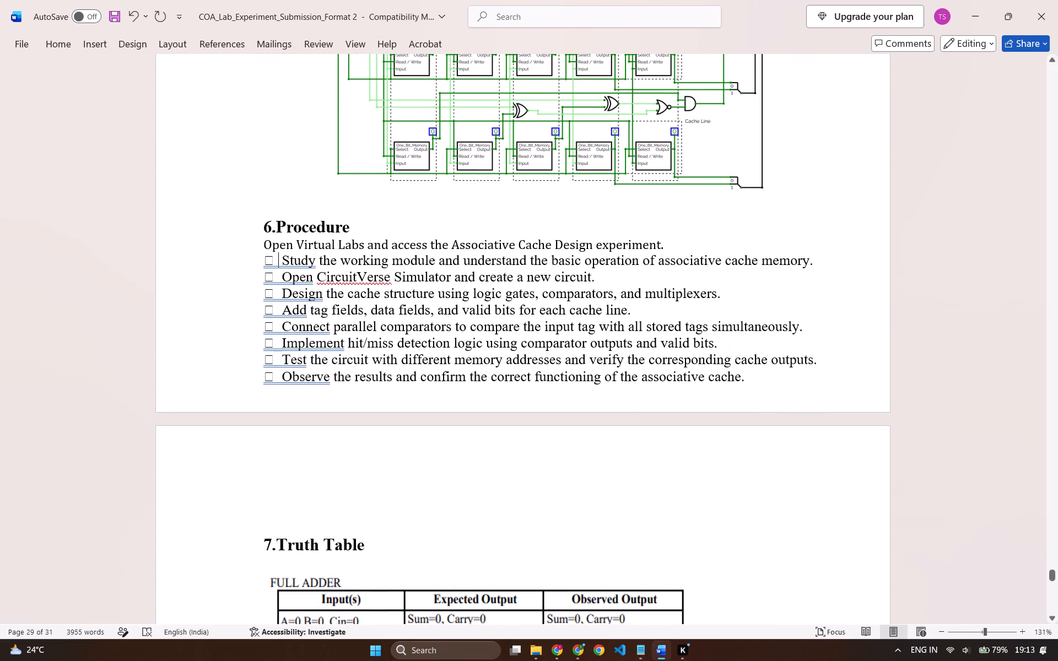
key(Right)
key(BackSpace)
key(BackSpace)
key(BackSpace)
Replace the box symbol before the "Open CircuitVerse Simulator" procedure line with a hyphen.
key(Down)
key(Right)
key(Right)
key(Right)
key(BackSpace)
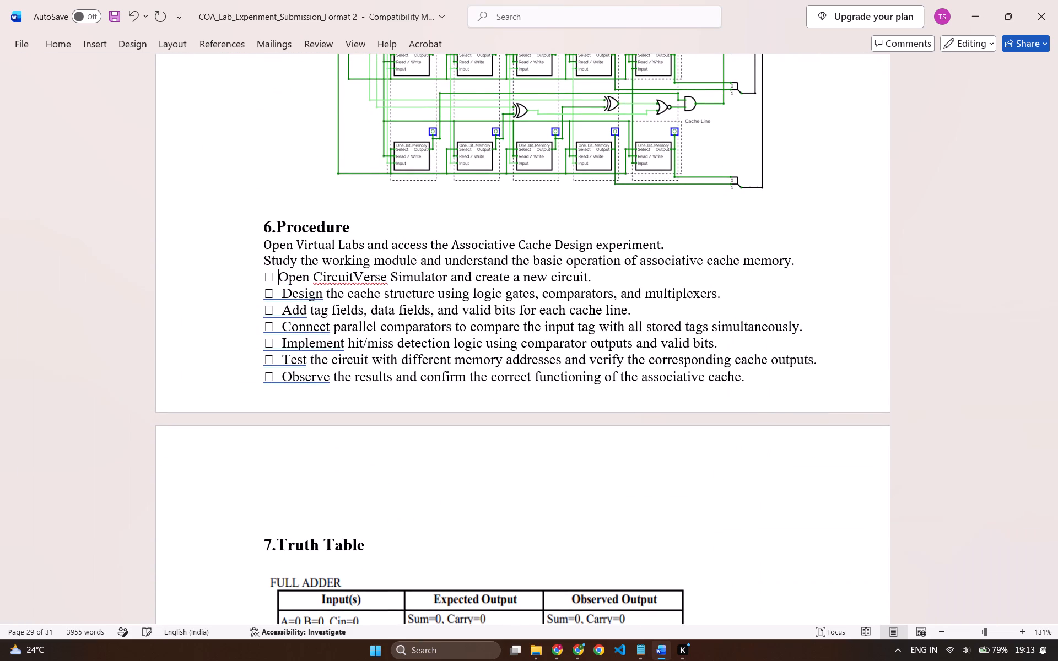
key(BackSpace)
key(BackSpace)
key(minus)
Add a hyphen in front of the "Study the working module" and "Open Virtual Labs" procedure lines.
key(Up)
key(Left)
key(minus)
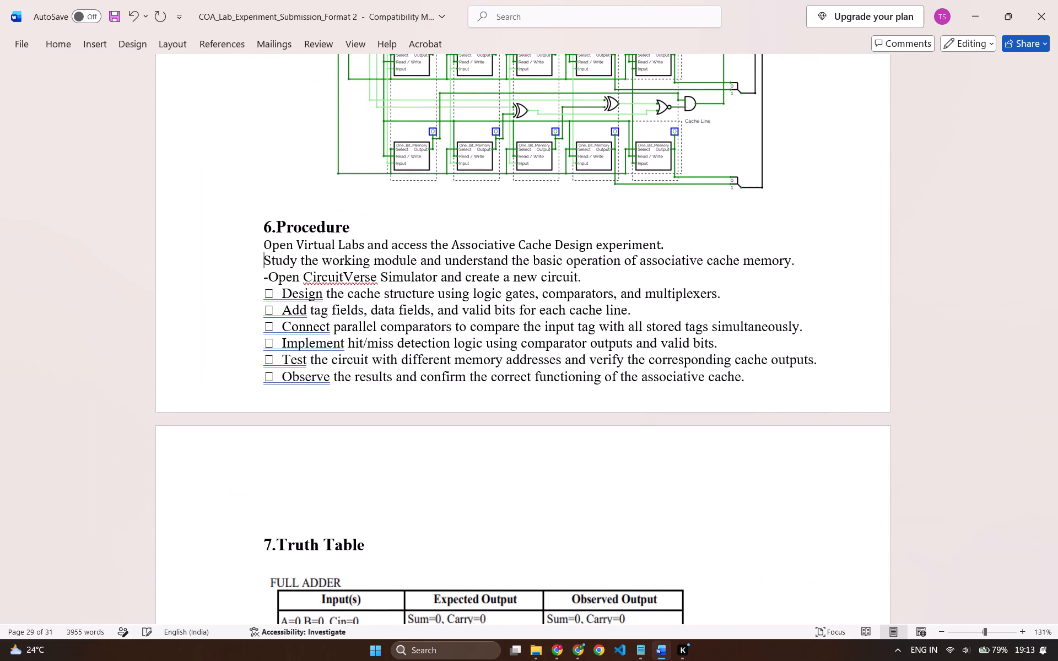
key(Up)
key(Left)
key(minus)
Replace the box symbol before the "Design the cache structure" procedure line with a hyphen.
key(Down)
key(Down)
key(Down)
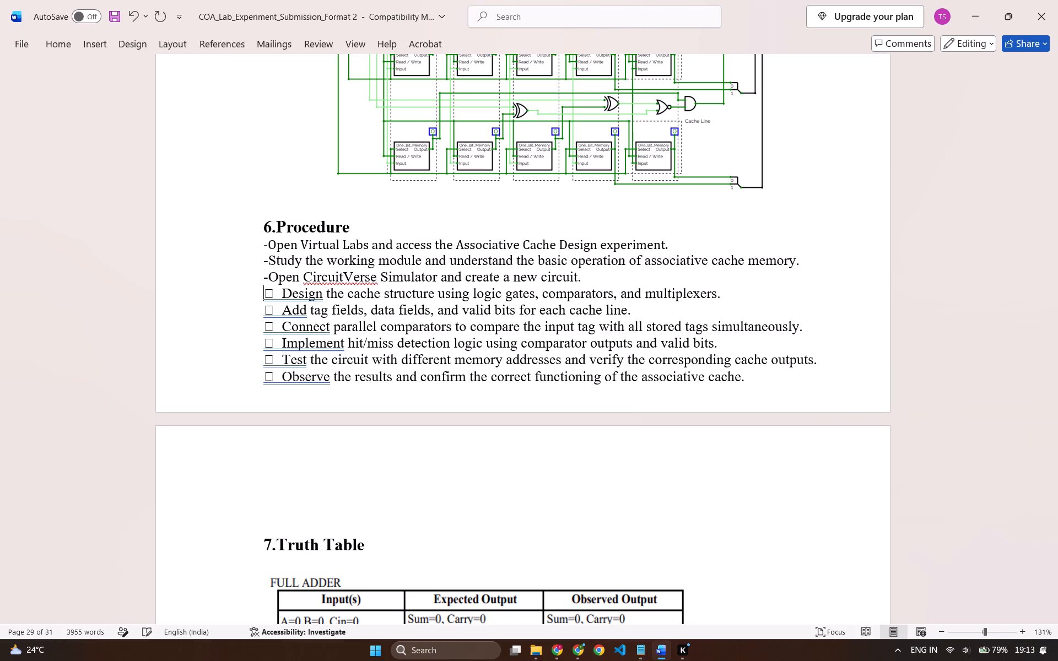
key(Right)
key(Right)
key(Right)
key(BackSpace)
key(BackSpace)
key(BackSpace)
key(minus)
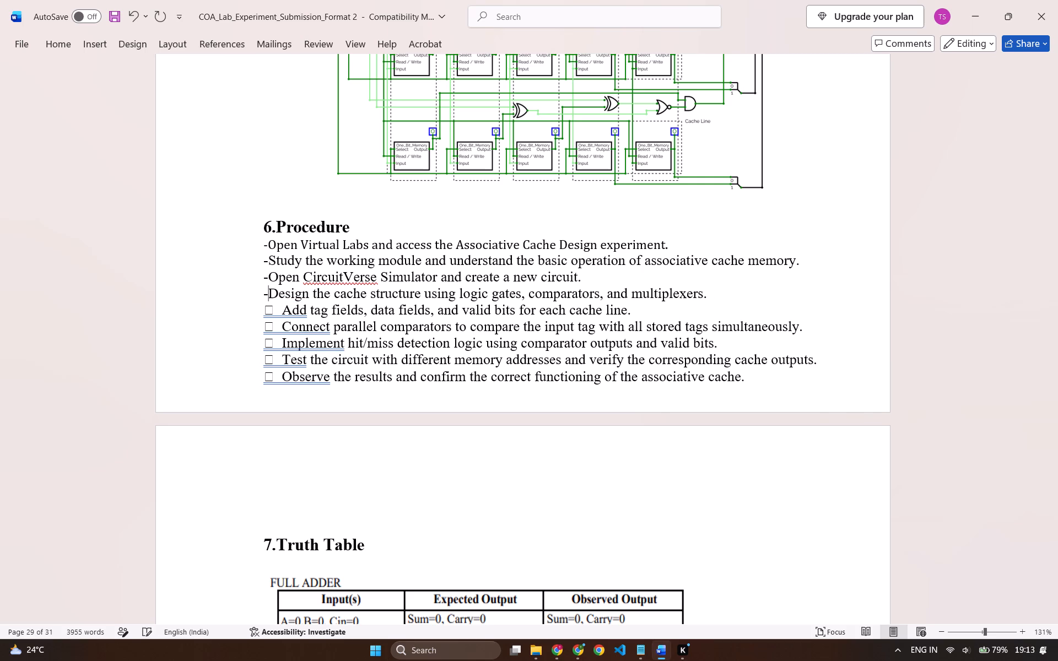
Insert five line breaks before the "Add tag fields" line to push the remaining procedure lines onto the following page.
key(Down)
key(Down)
key(Up)
key(Return)
key(Return)
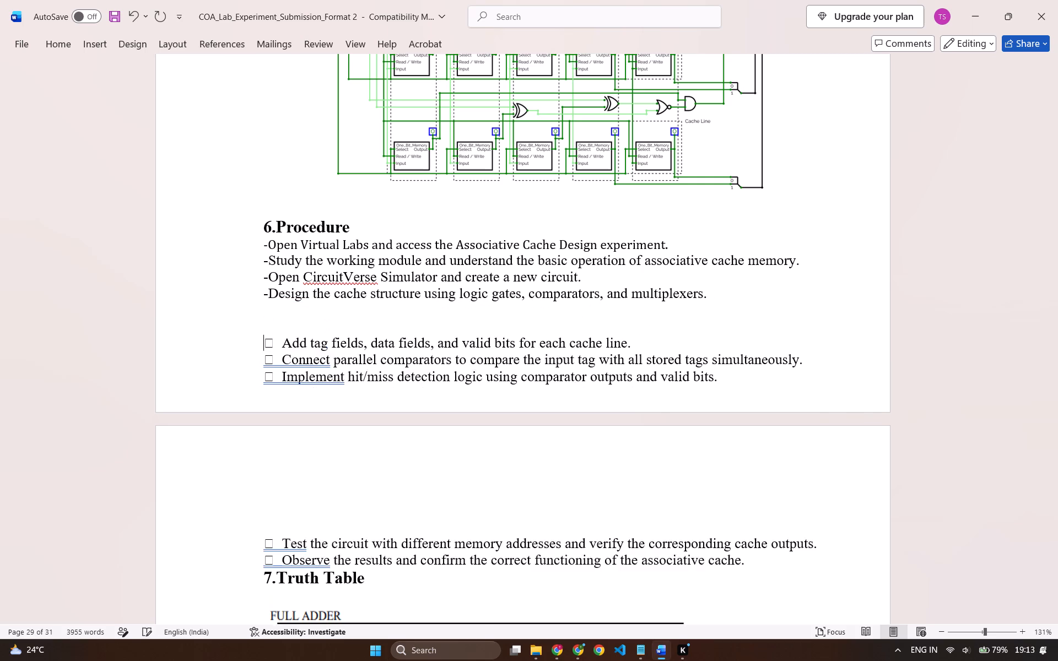
key(Return)
key(Return)
key(Return)
Replace the box symbol before the "Add tag fields" procedure line with a hyphen.
scroll(189, 461, up, 1)
scroll(189, 461, down, 1)
scroll(189, 461, up, 1)
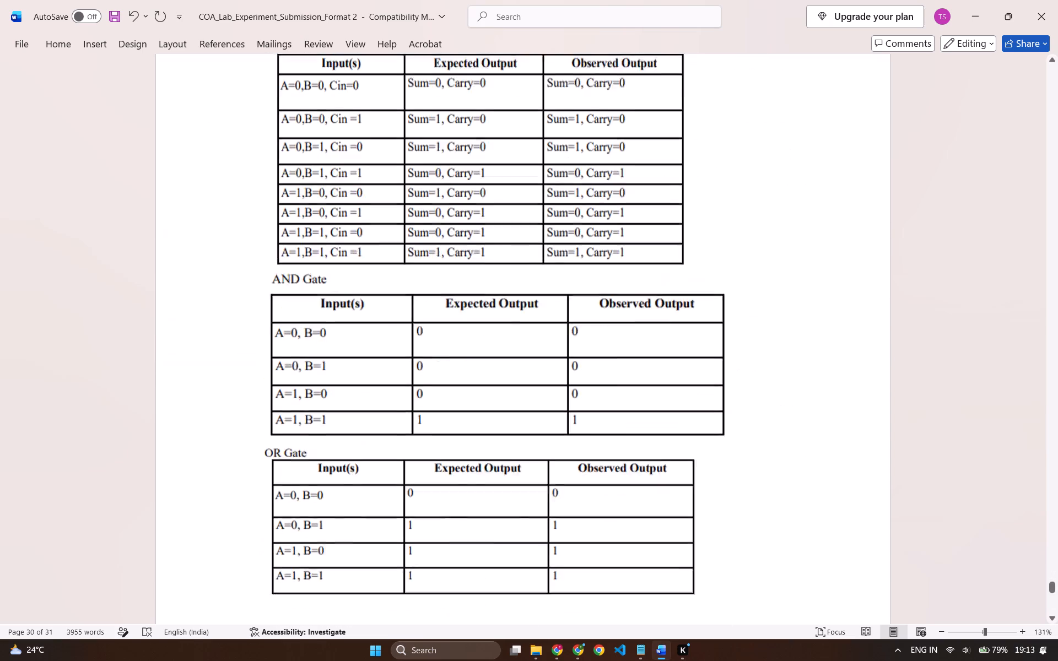
scroll(189, 461, up, 1)
key(Right)
key(Right)
key(Right)
key(BackSpace)
key(BackSpace)
key(BackSpace)
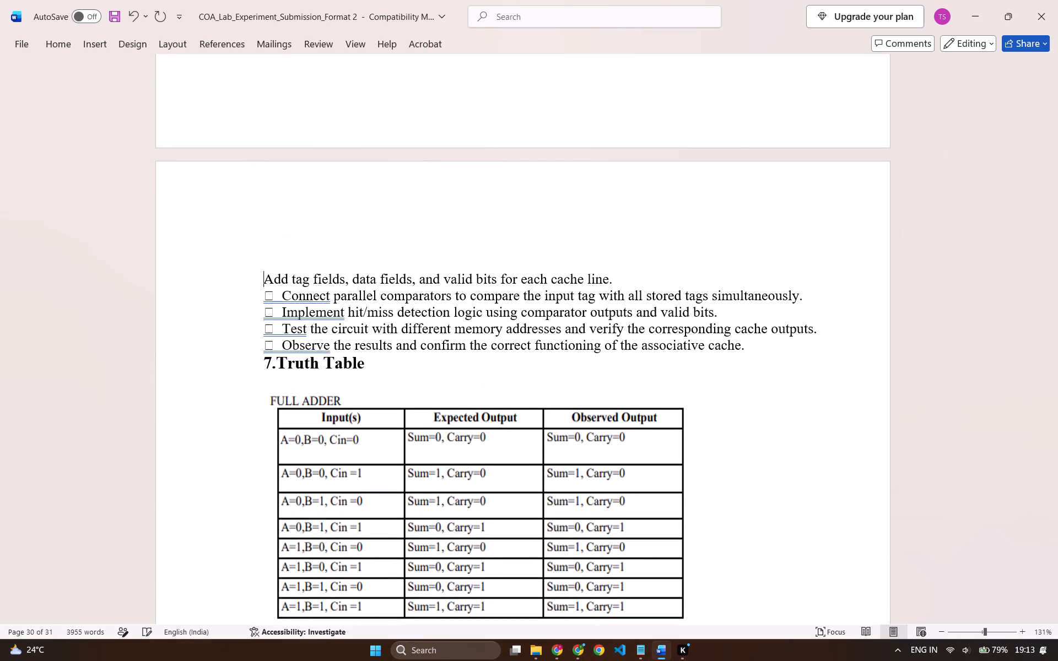
key(minus)
Replace the box symbol before the "Connect parallel comparators" procedure line with a hyphen.
key(Down)
key(Right)
key(Right)
key(Right)
key(BackSpace)
key(BackSpace)
key(BackSpace)
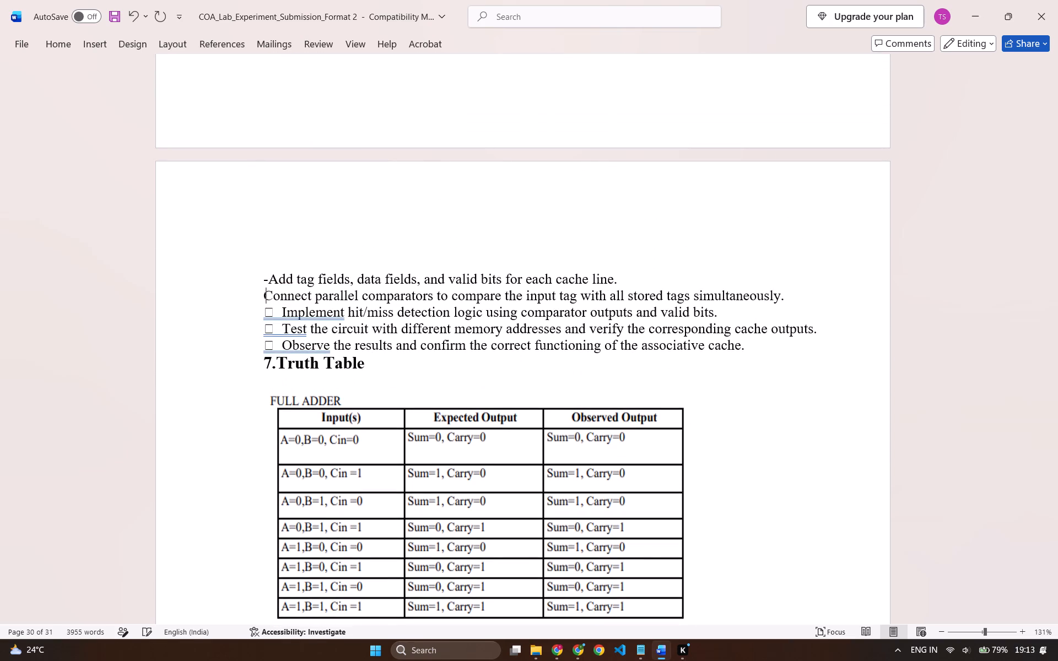
key(minus)
Replace the box symbol before the "Implement hit/miss detection logic" procedure line with a hyphen.
key(Down)
key(Right)
key(Right)
key(Right)
key(BackSpace)
key(BackSpace)
key(minus)
key(BackSpace)
key(BackSpace)
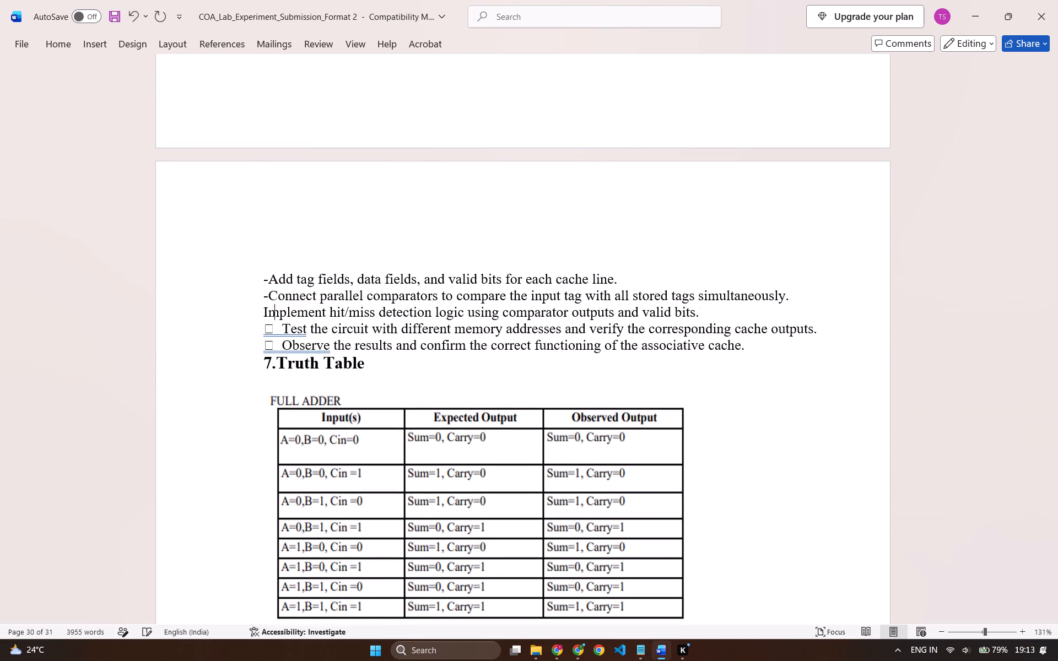
key(minus)
Replace the box symbol before the "Test the circuit" procedure line with a hyphen, keeping the capital T.
key(Down)
key(Right)
key(Right)
key(Right)
key(Right)
key(BackSpace)
key(BackSpace)
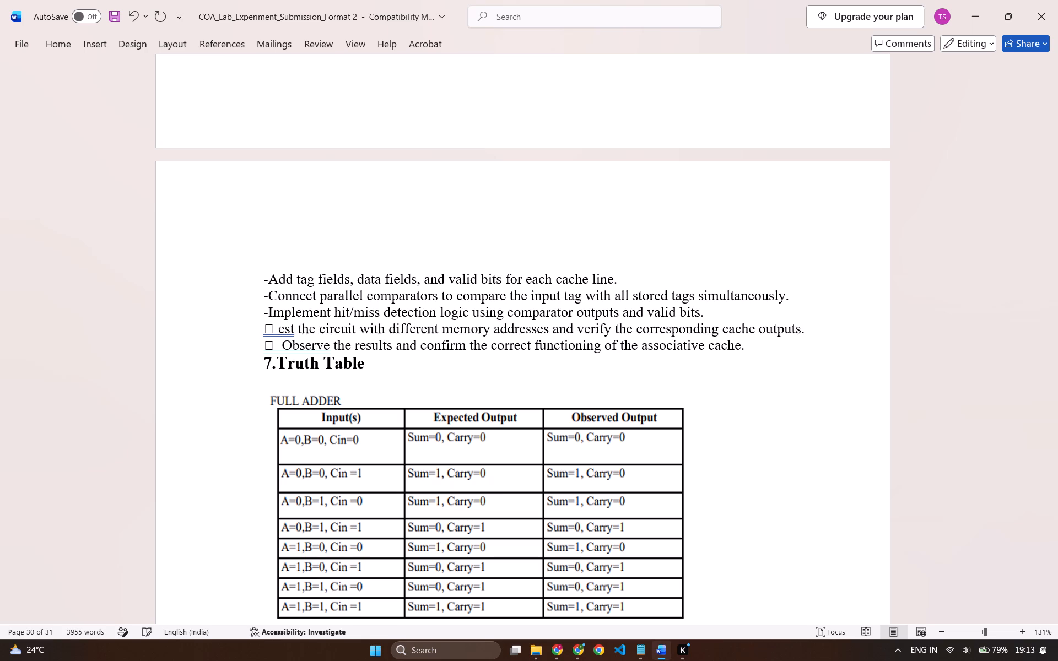
key(BackSpace)
key(BackSpace)
key(shift+t)
key(Left)
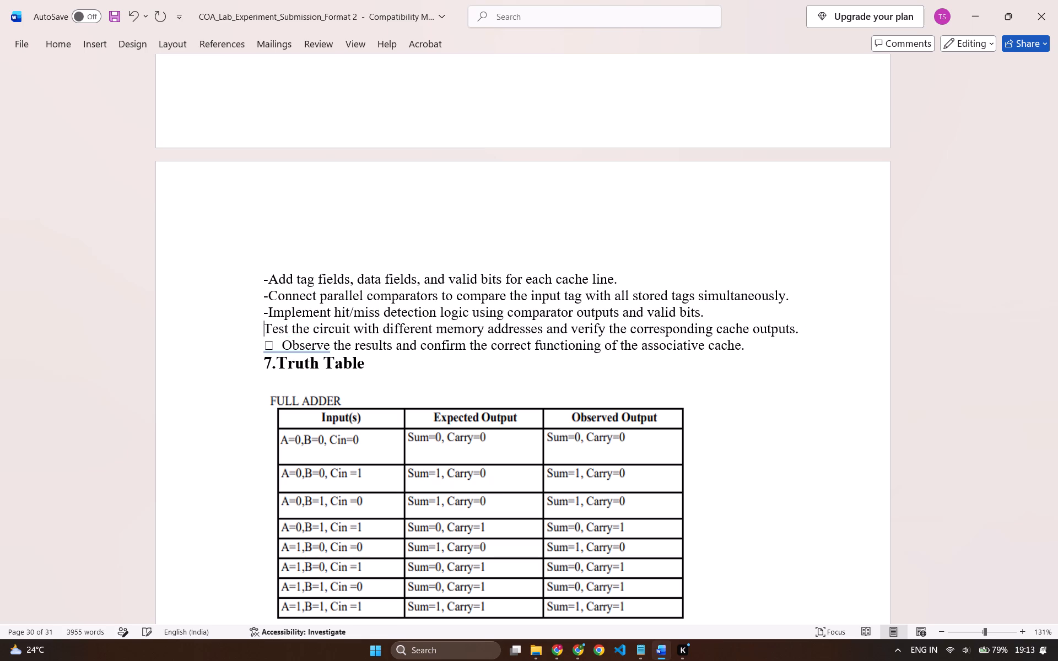
key(minus)
Replace the box symbol before the "Observe the results" procedure line with a hyphen and save the document.
key(Down)
key(Right)
key(Right)
key(Right)
key(BackSpace)
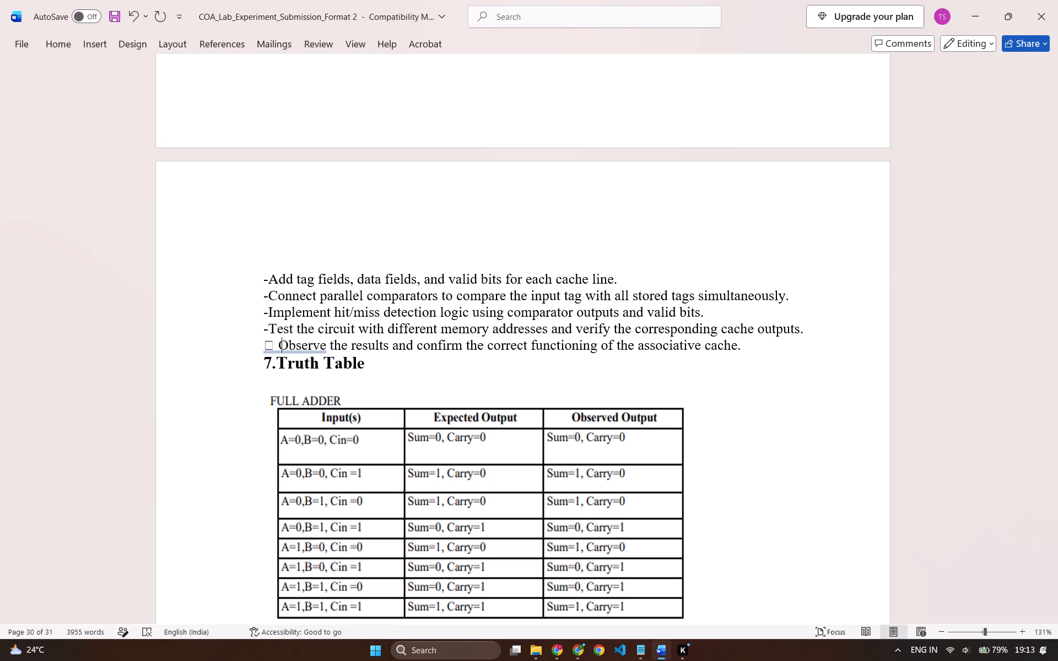
key(BackSpace)
key(BackSpace)
key(BackSpace)
key(ctrl+z)
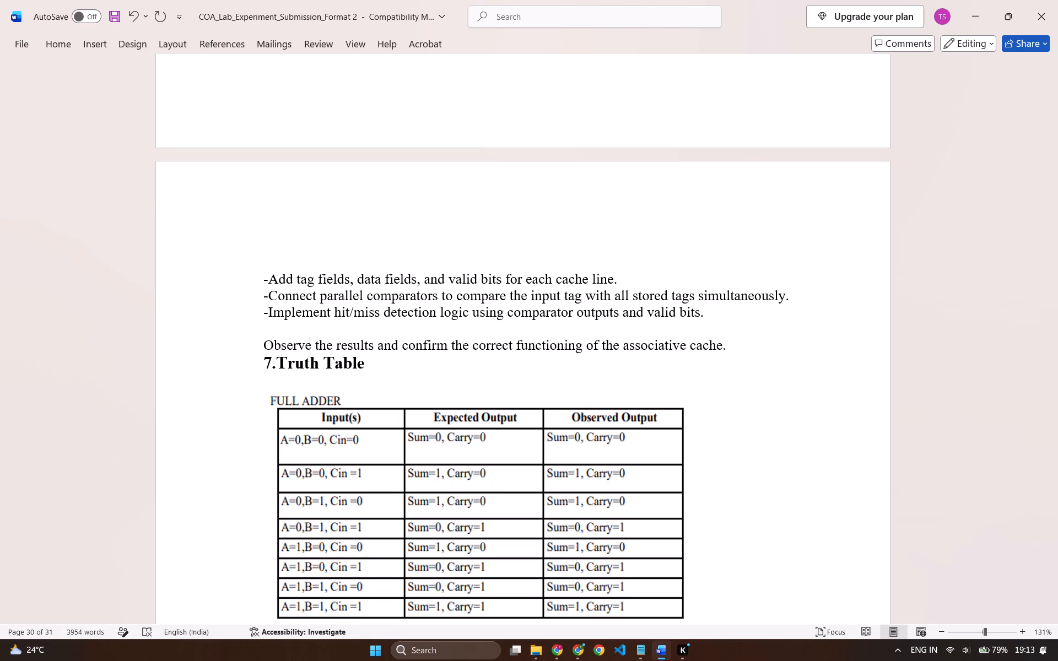
key(minus)
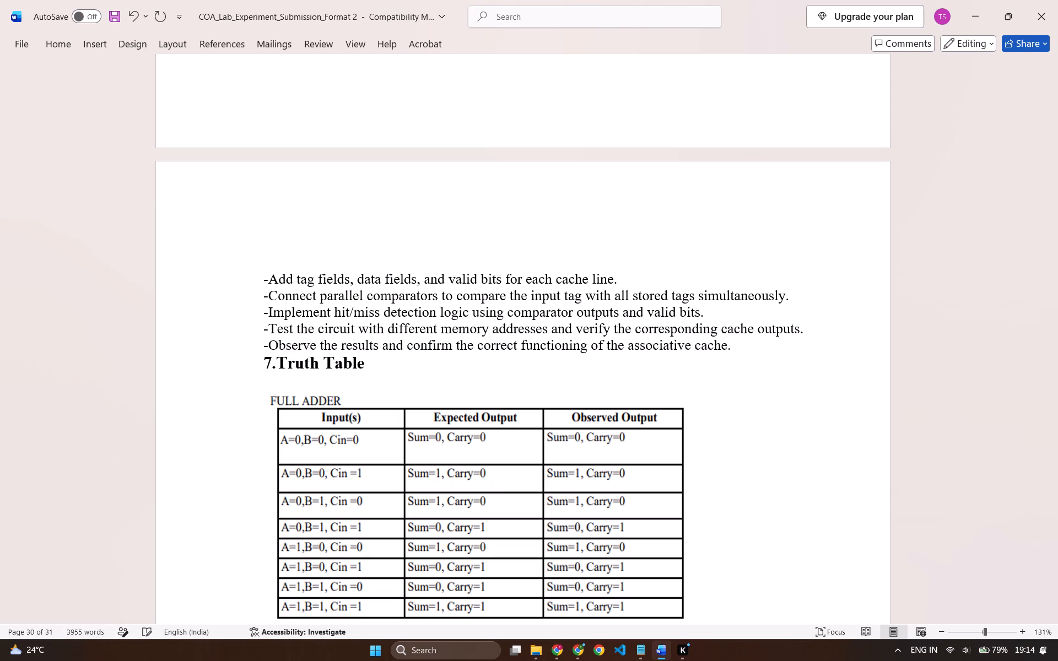
key(ctrl+s)
Insert a blank line above the 7.Truth Table heading and save the document.
scroll(189, 461, down, 2)
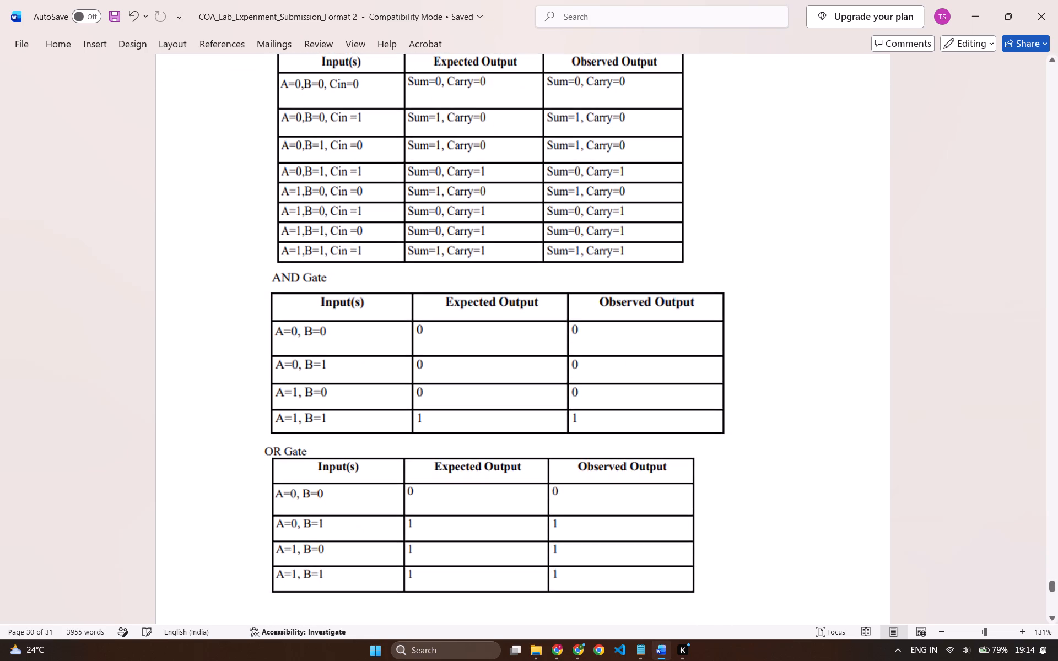
key(Down)
scroll(189, 461, up, 4)
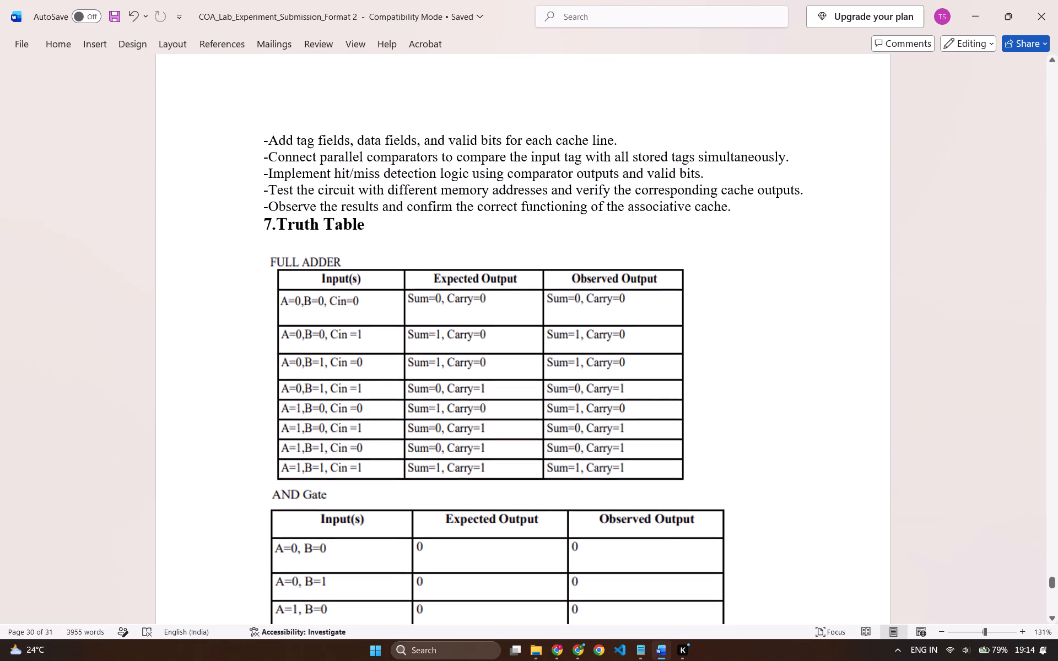
click(268, 224)
key(Left)
key(Return)
key(Return)
key(BackSpace)
key(ctrl+s)
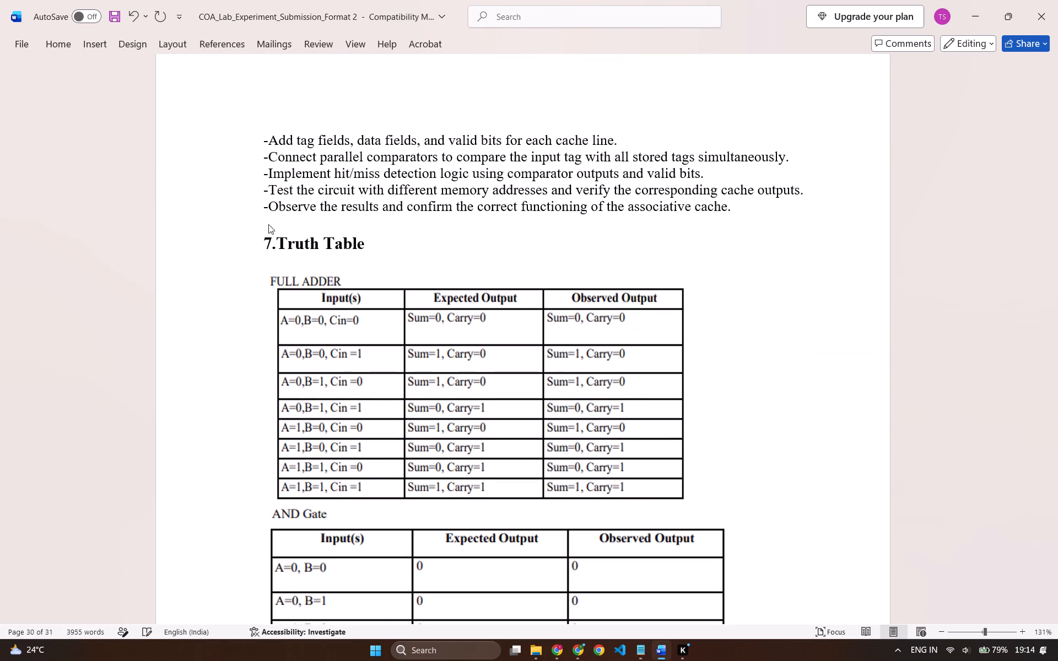
Switch to Chrome and examine the Observation / Truth Table section of the reference PDF for experiments 29 to 30.
scroll(268, 224, down, 2)
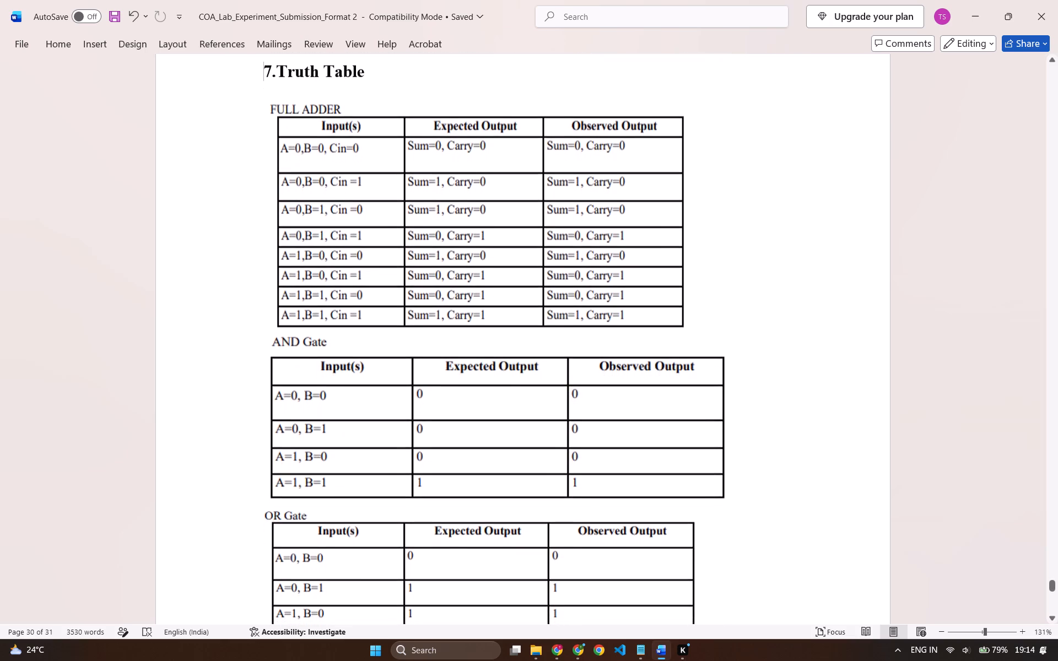
scroll(268, 224, down, 3)
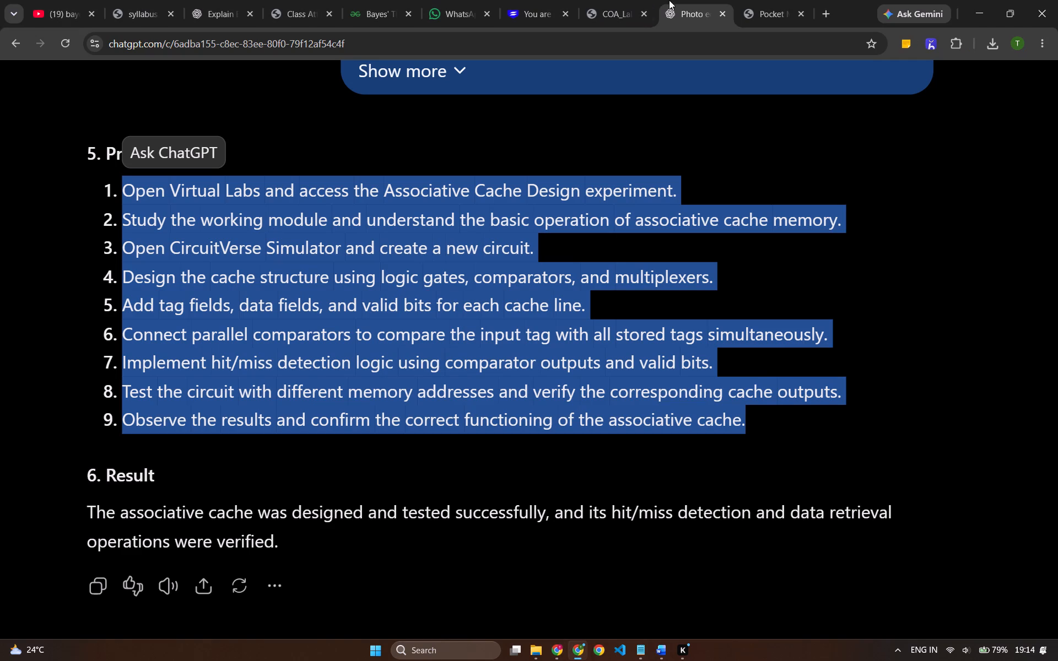
click(612, 0)
scroll(591, 239, down, 10)
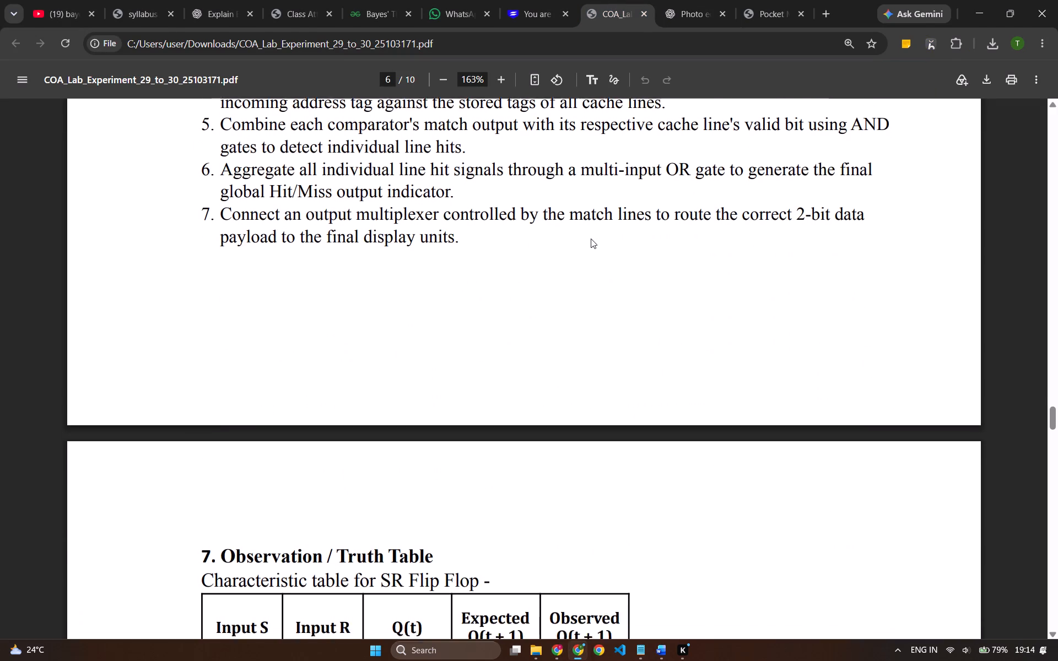
scroll(591, 239, down, 5)
scroll(591, 239, up, 1)
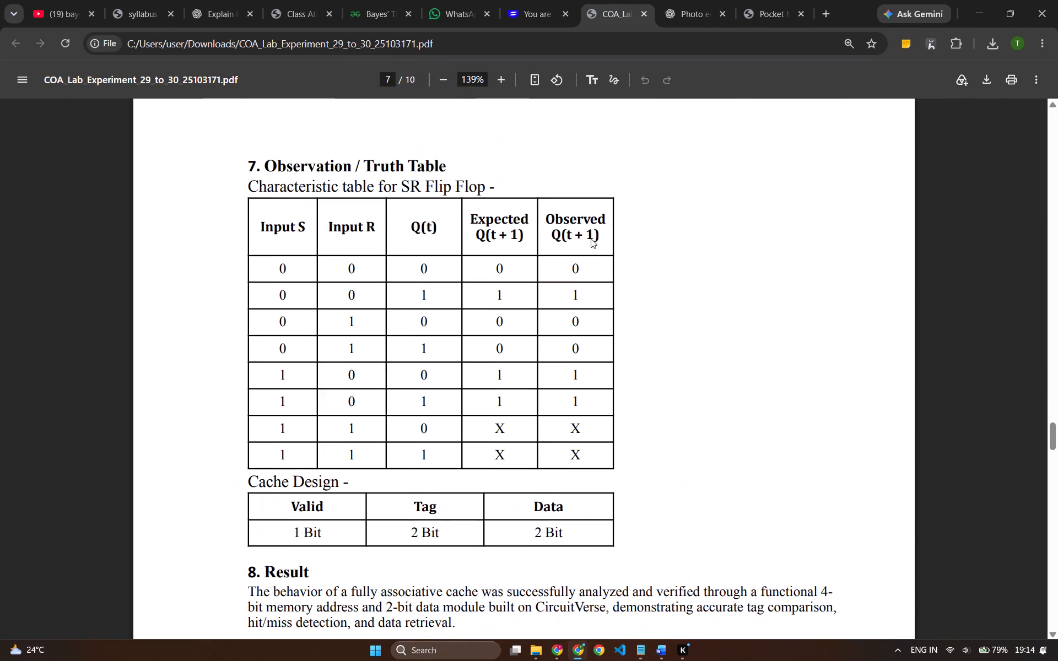
scroll(591, 239, up, 1)
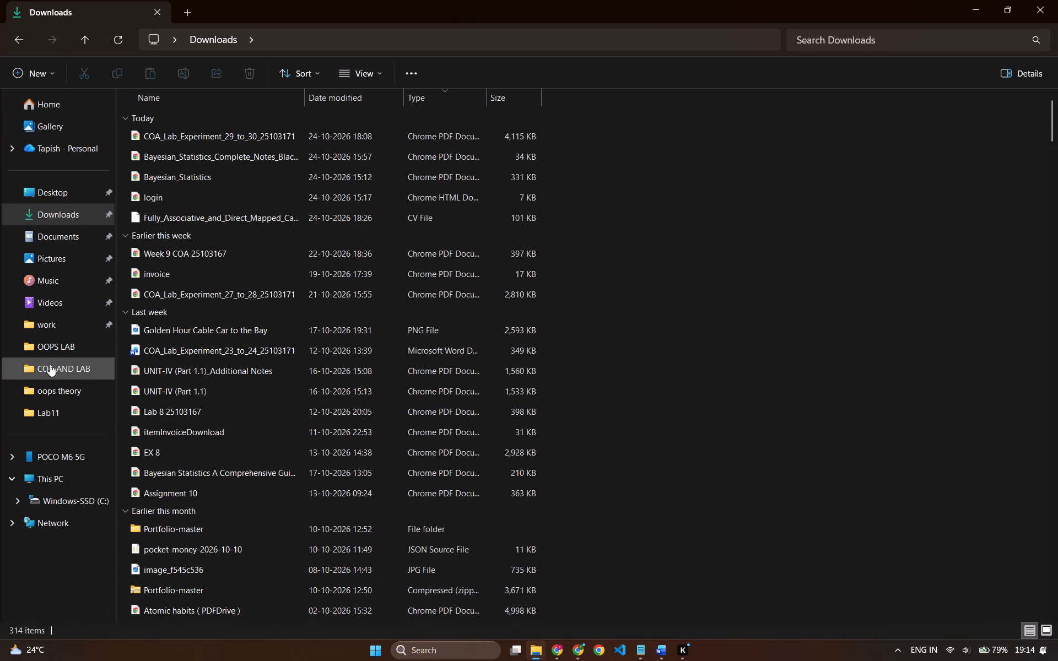
In File Explorer, go to the COA AND LAB folder and open the COA_Lab_Experiment_Submission_Format 2 PDF in Chrome.
click(50, 364)
scroll(248, 304, down, 1)
drag(253, 286, 247, 297)
triple_click(247, 297)
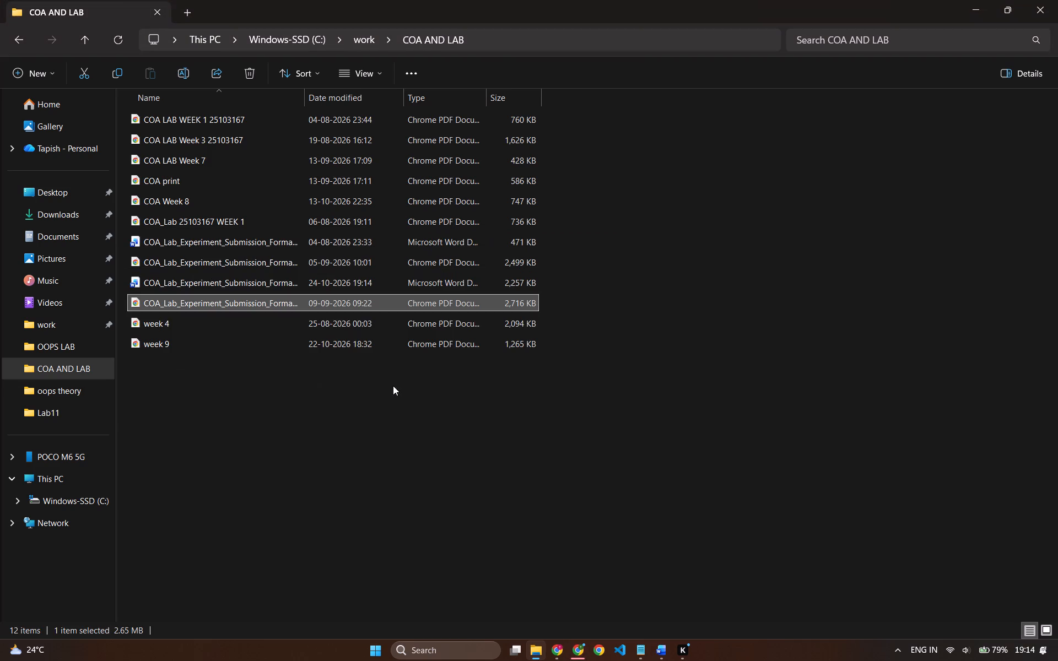
double_click(273, 296)
Examine the experiment index table of the submission PDF, covering the titles and dates for Weeks 1 to 6.
scroll(418, 331, down, 9)
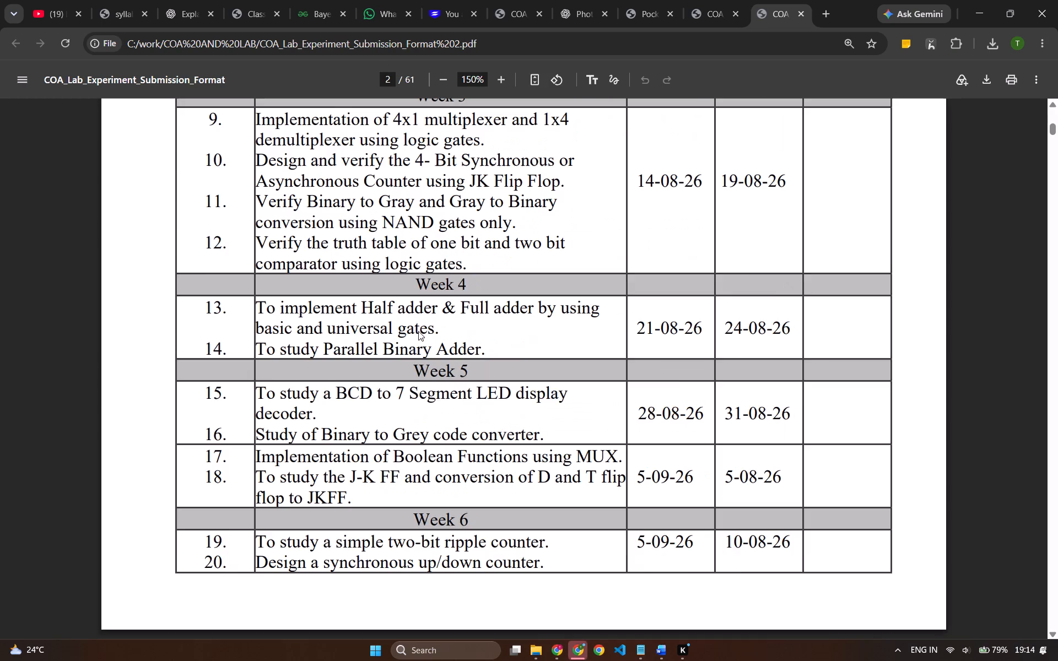
scroll(418, 331, up, 4)
scroll(418, 331, down, 1)
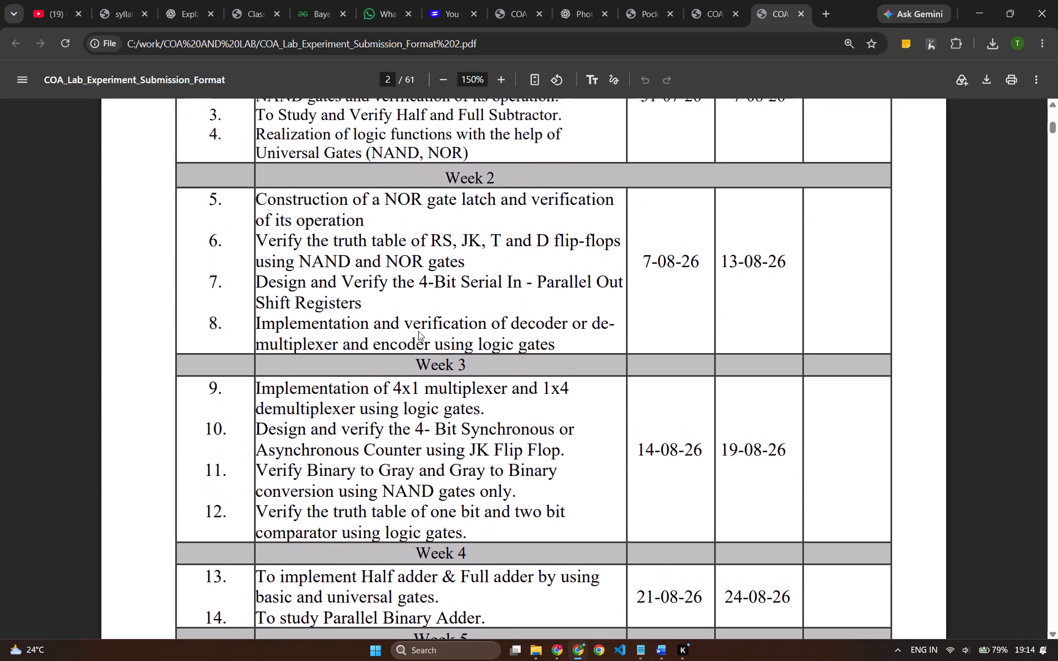
scroll(418, 331, down, 1)
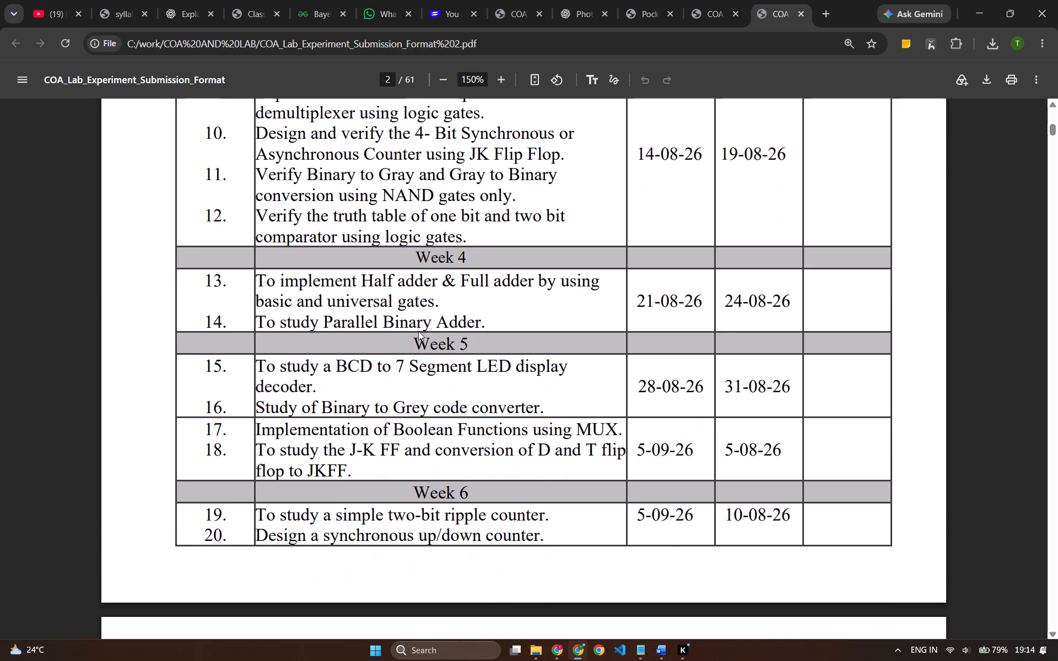
scroll(418, 331, up, 1)
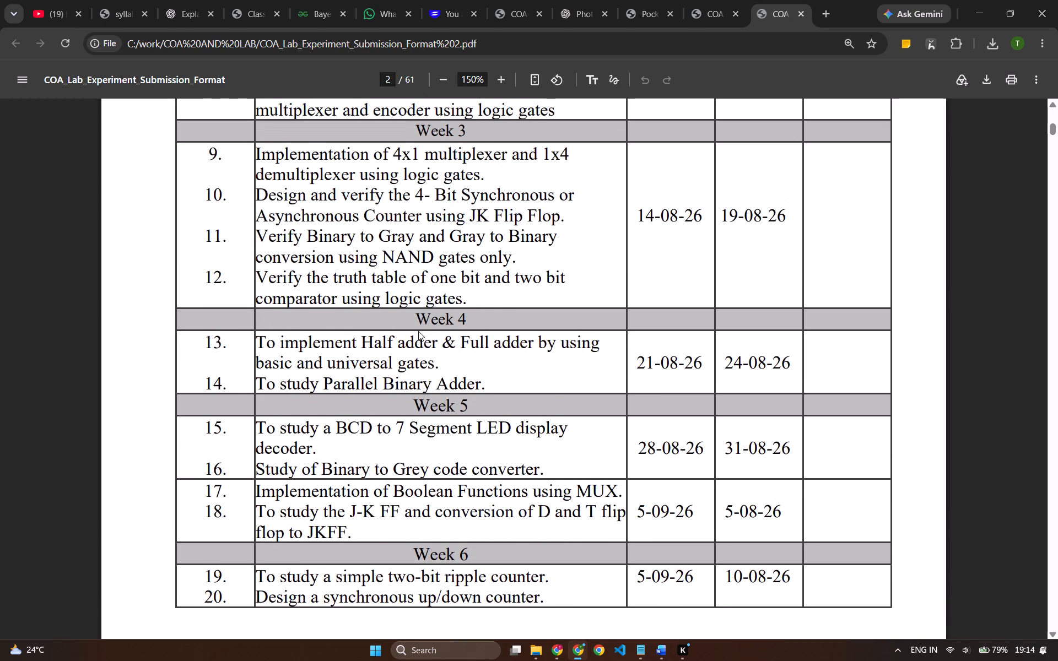
scroll(418, 331, up, 1)
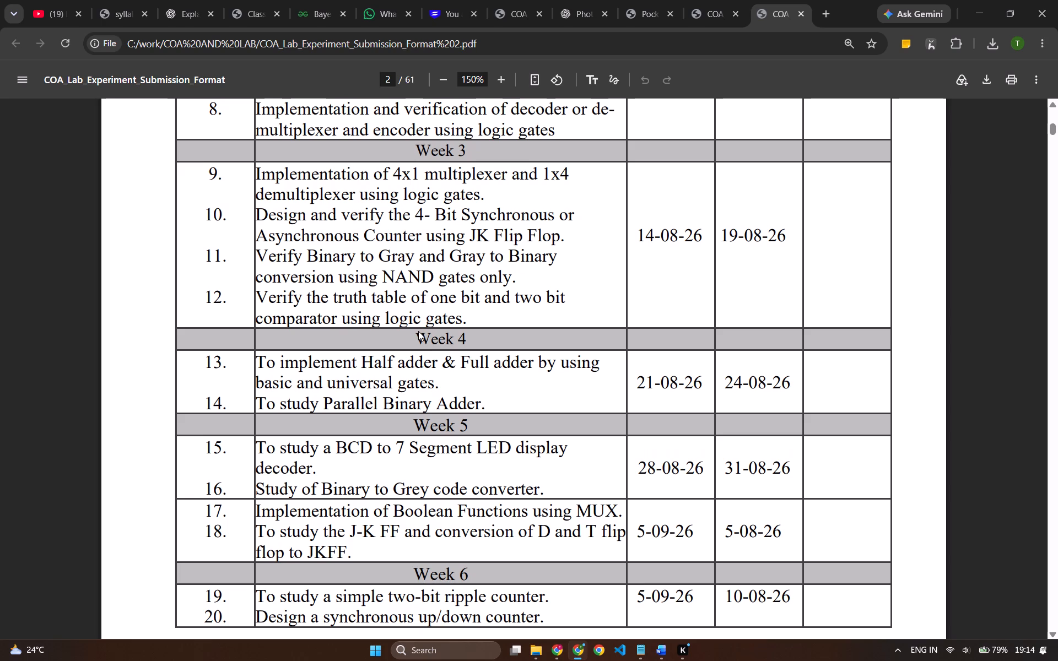
drag(259, 173, 487, 316)
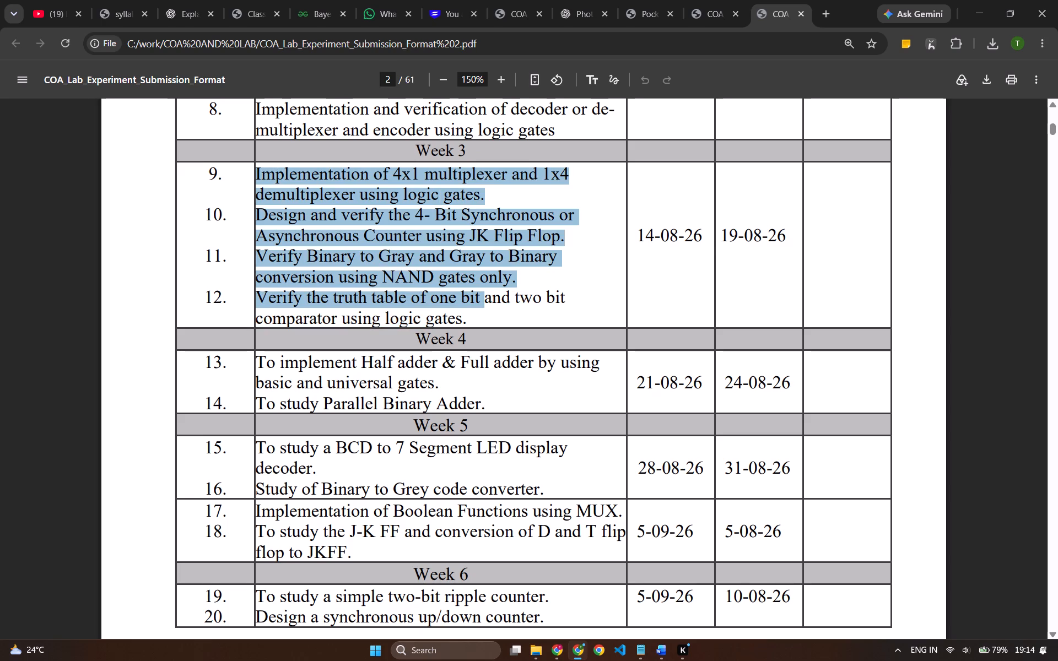
drag(487, 316, 479, 334)
click(447, 415)
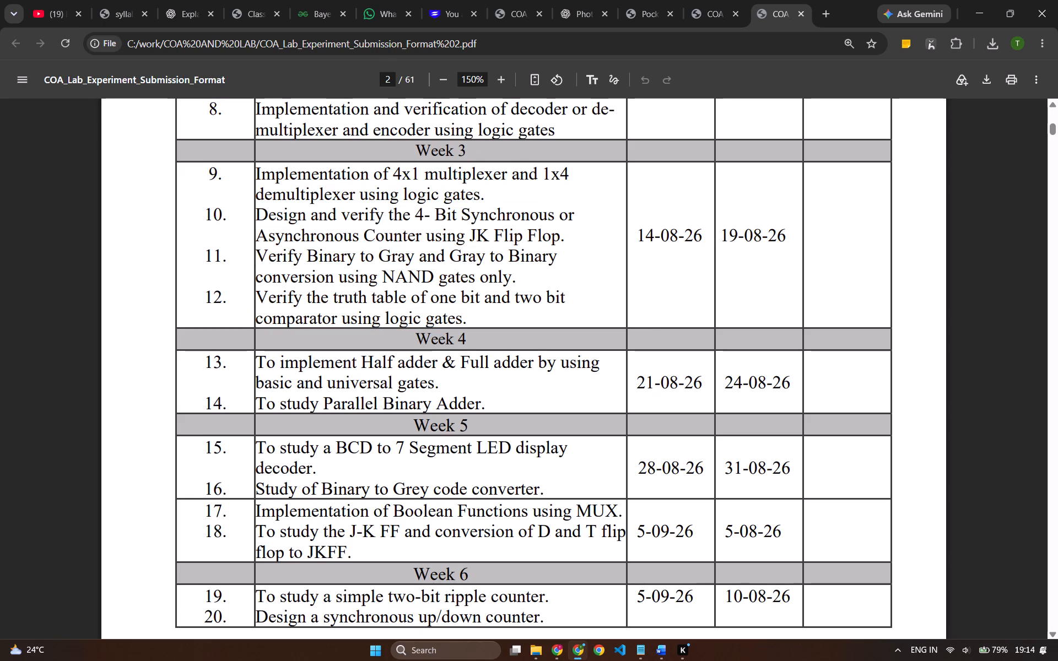
drag(440, 403, 301, 348)
scroll(351, 447, down, 1)
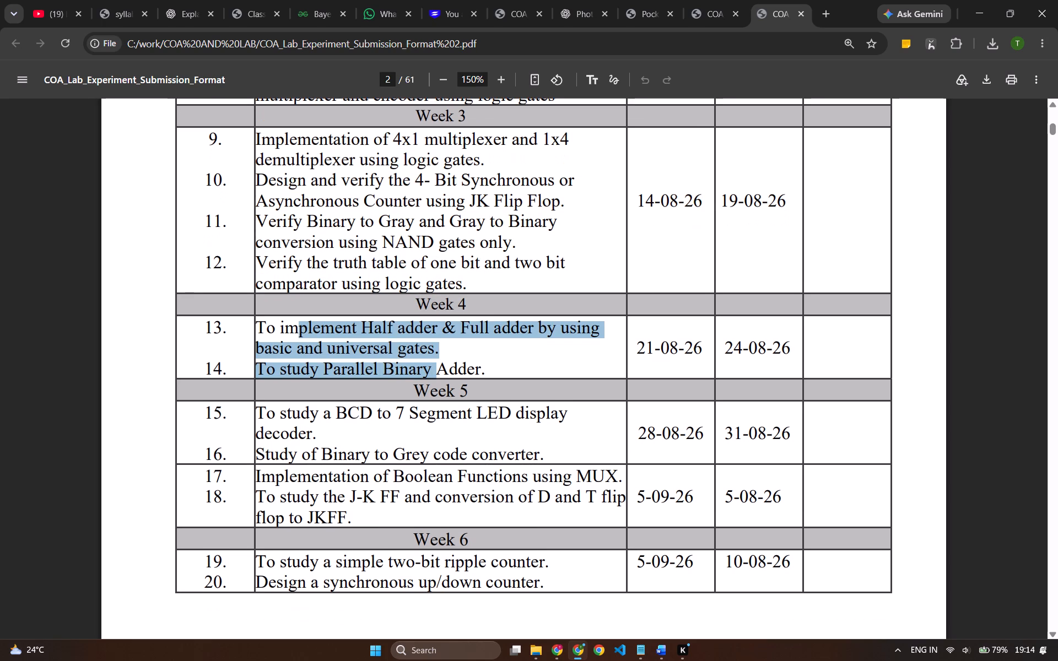
drag(390, 512, 293, 505)
click(342, 537)
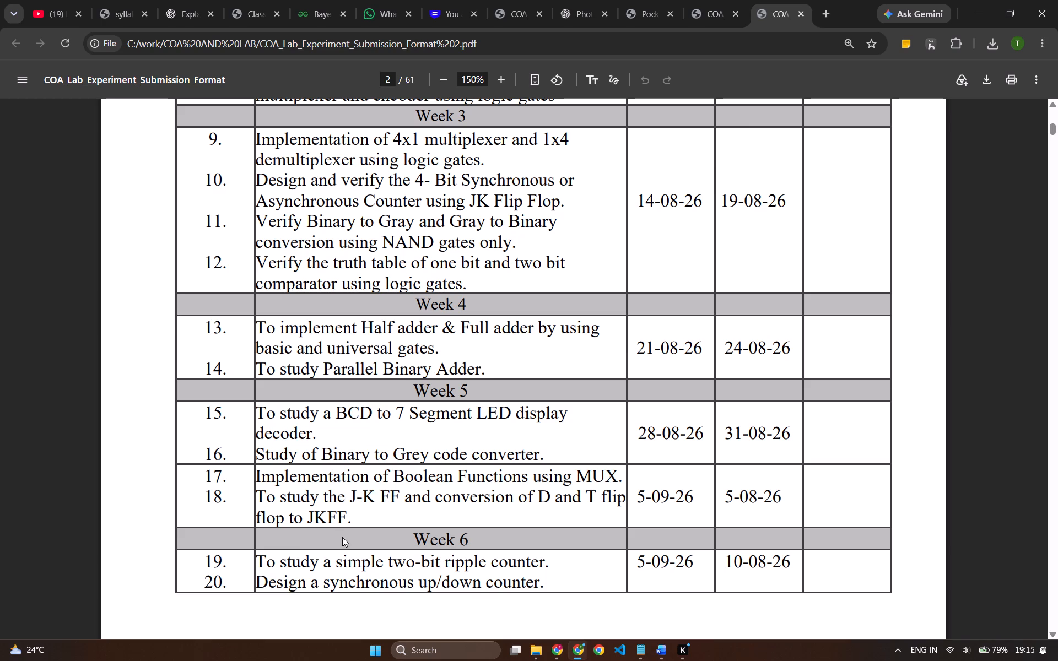
scroll(342, 537, up, 4)
scroll(342, 537, right, 1)
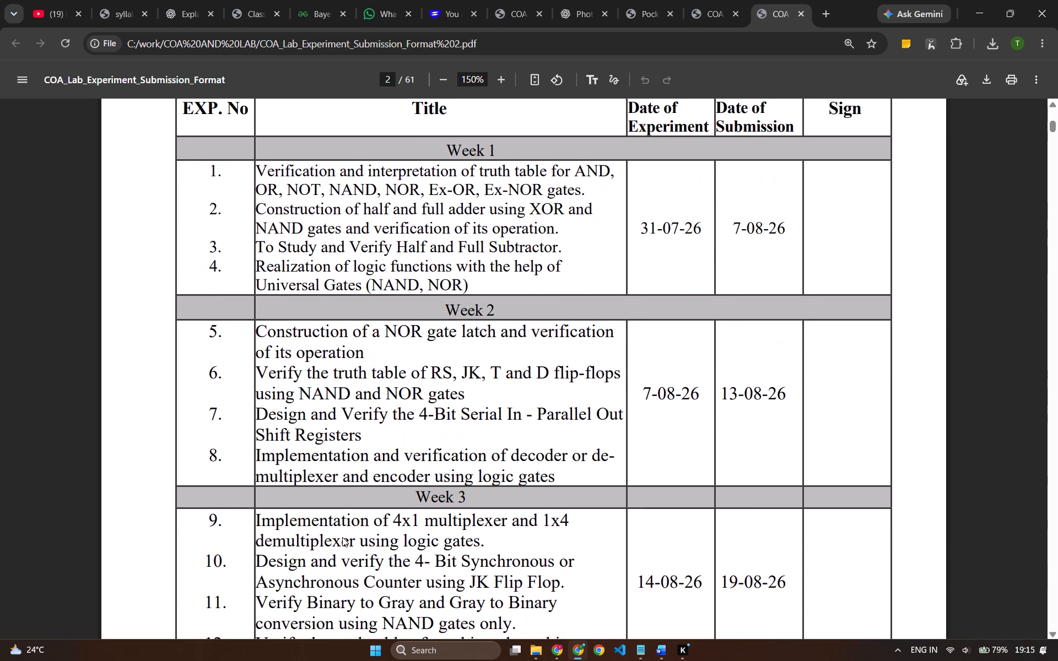
drag(558, 488, 271, 347)
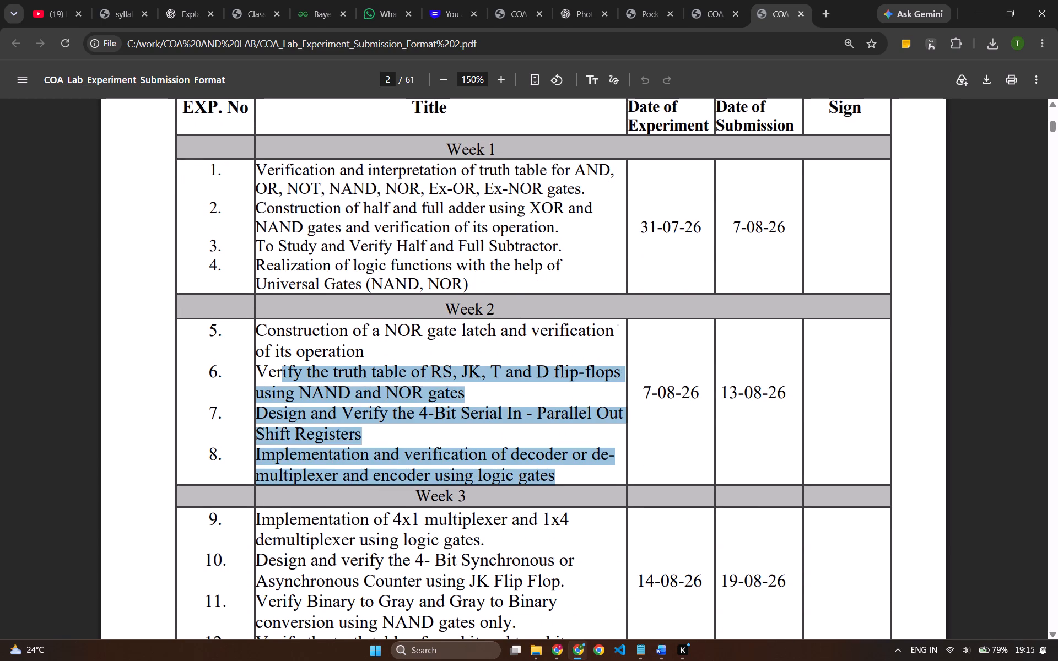
drag(271, 347, 250, 319)
click(250, 319)
scroll(250, 319, right, 1)
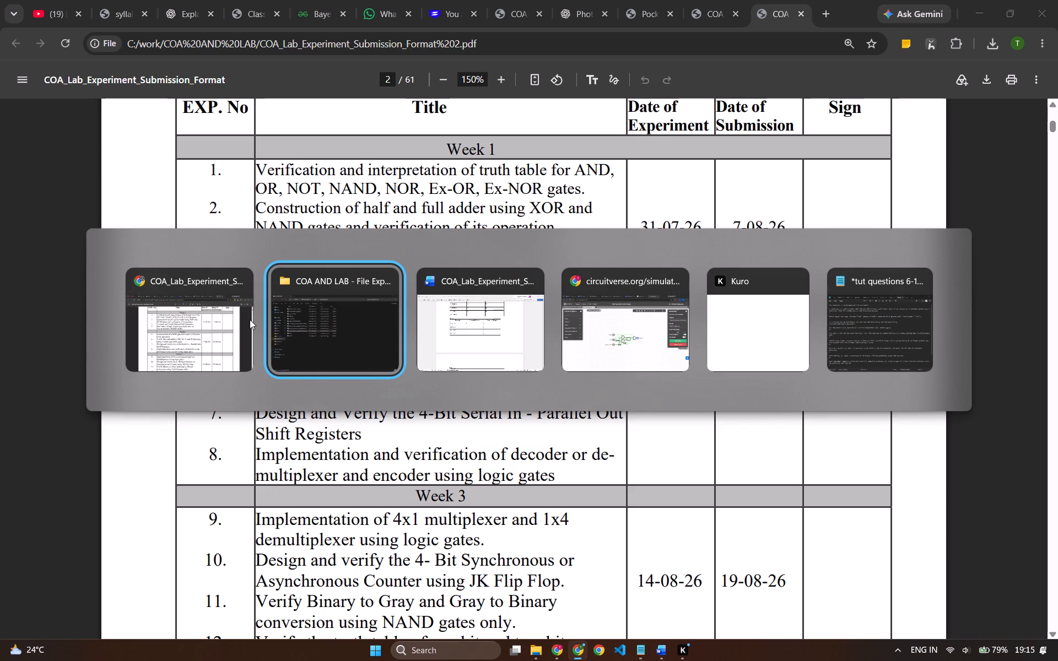
Look through the PDF's experiment write-ups up to Experiment 20, examining their circuit diagrams, procedures and truth tables.
click(258, 323)
scroll(258, 323, down, 8)
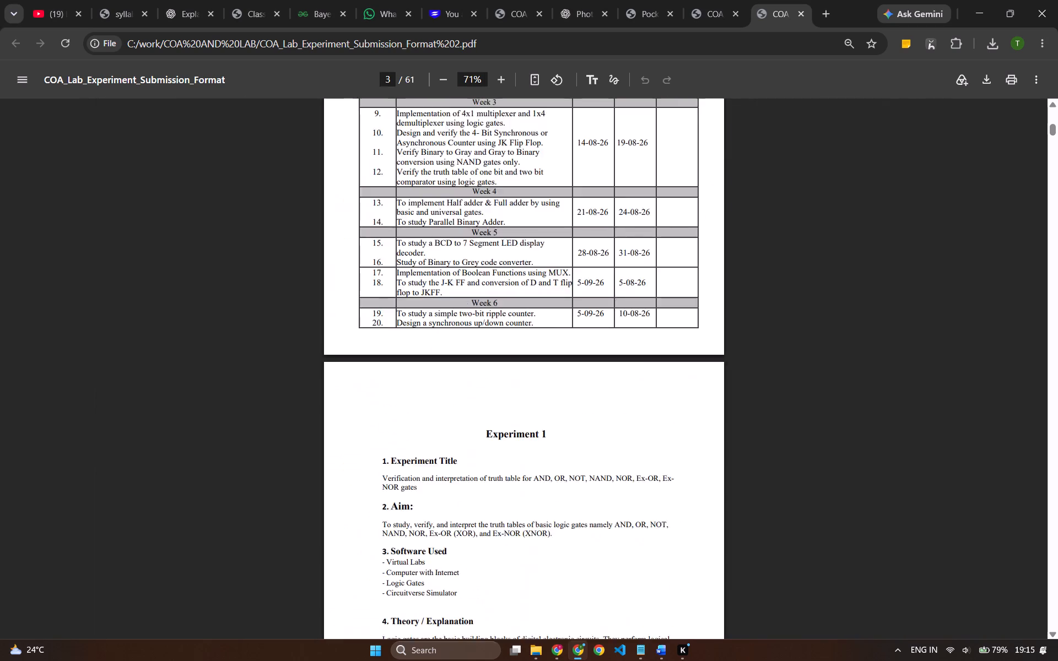
scroll(258, 323, down, 20)
scroll(258, 323, down, 1)
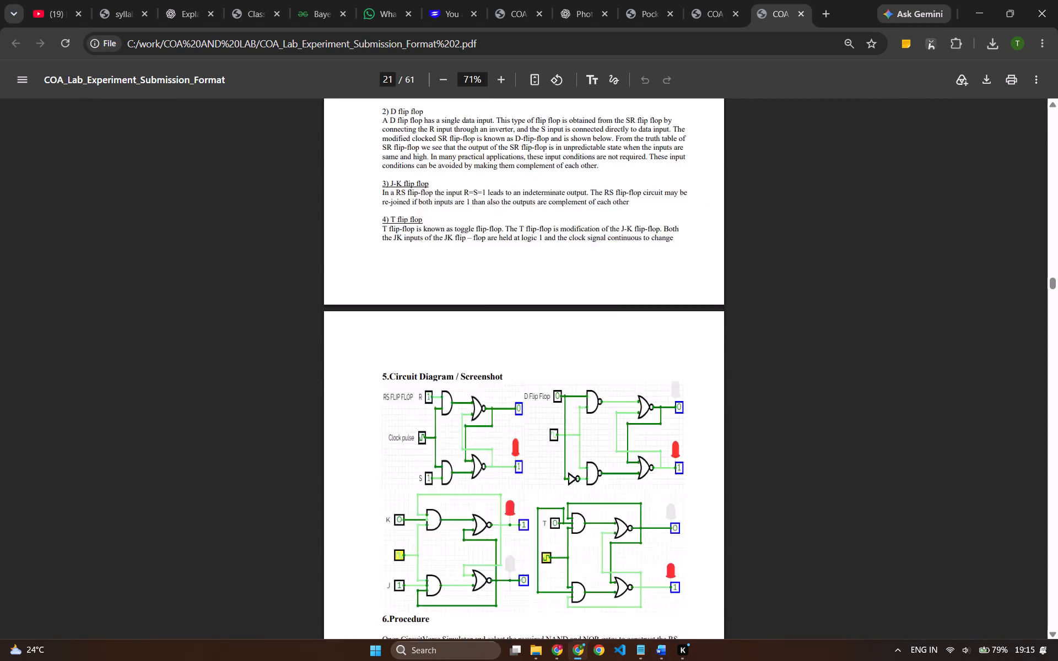
scroll(258, 323, down, 20)
scroll(258, 323, down, 1)
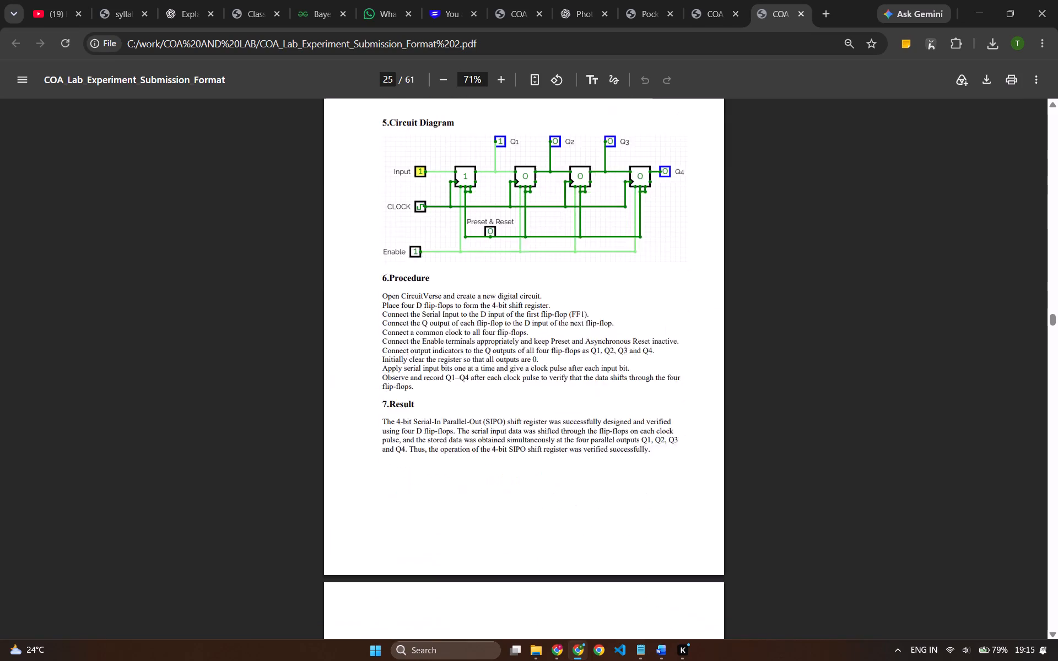
scroll(258, 323, down, 16)
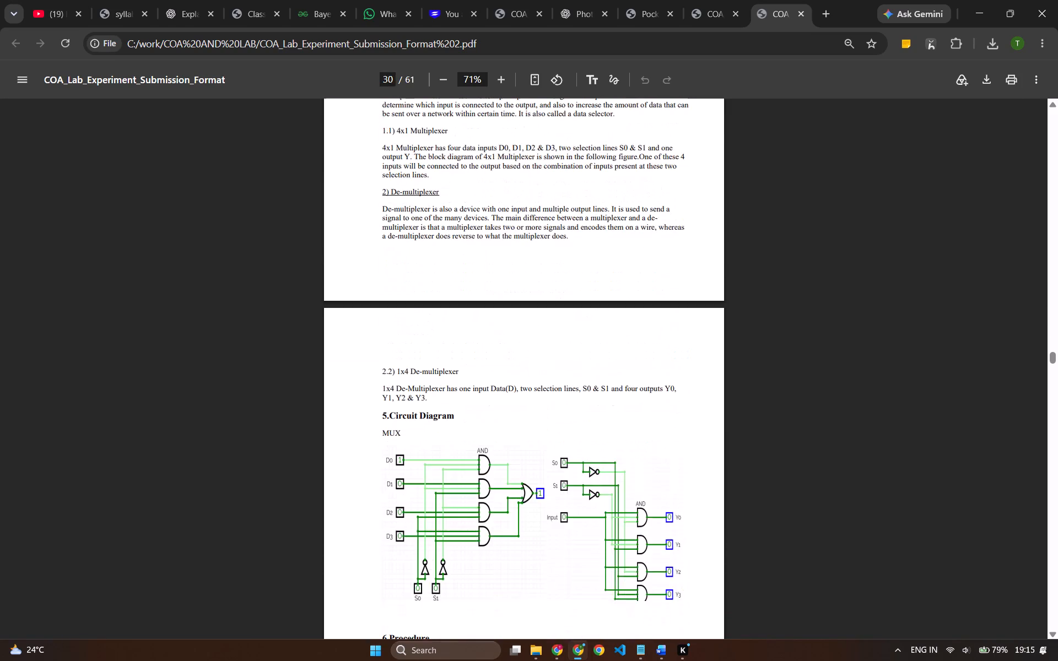
scroll(258, 323, down, 11)
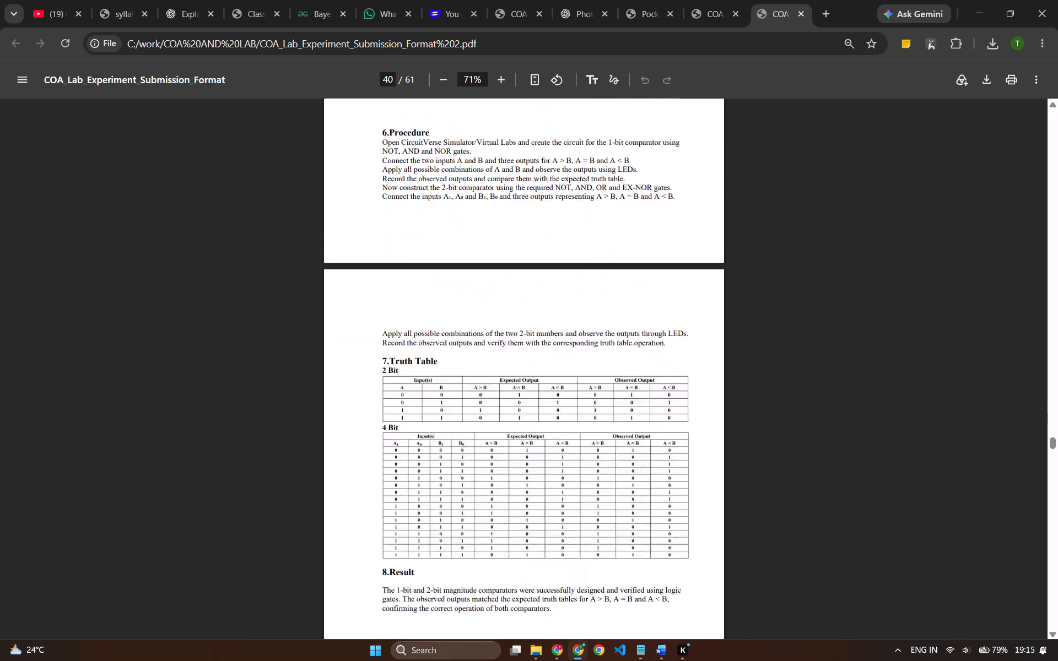
scroll(258, 323, down, 1)
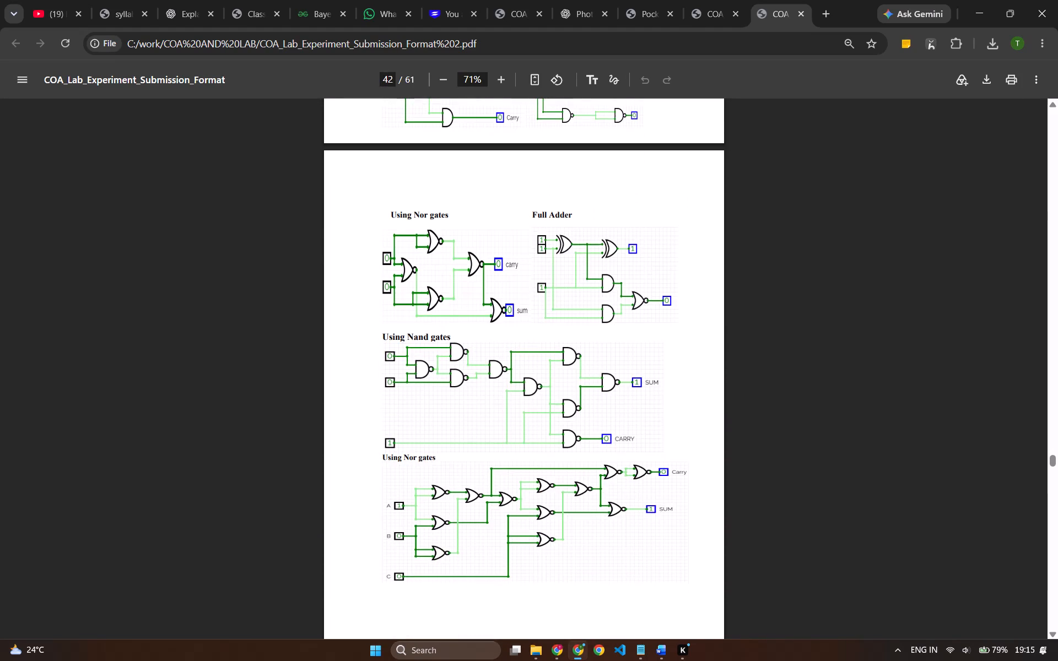
scroll(258, 323, down, 6)
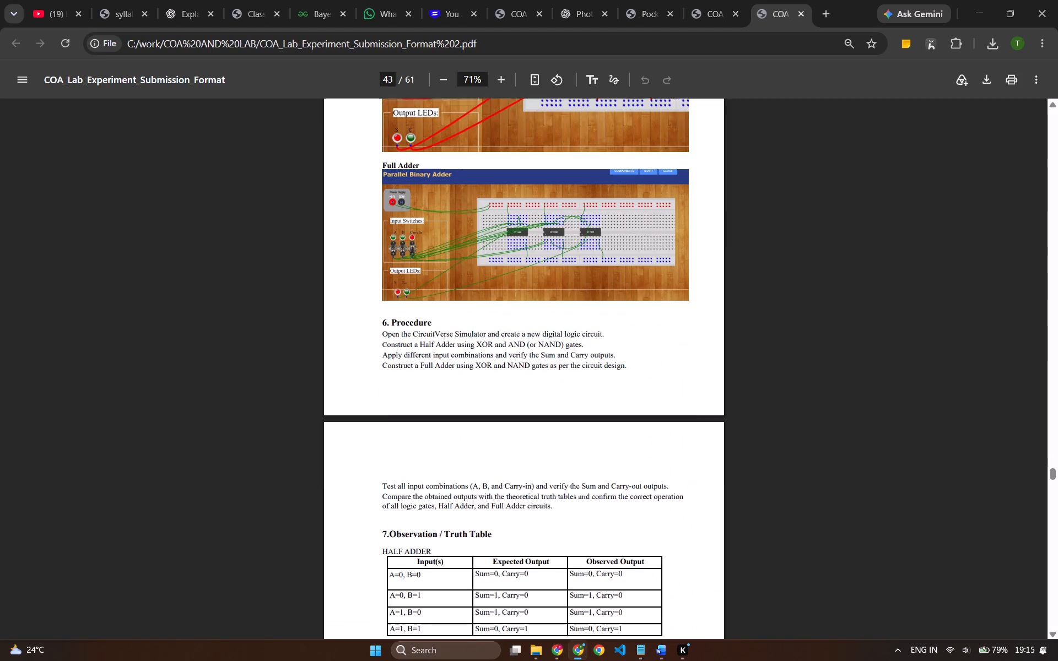
scroll(258, 323, down, 9)
scroll(258, 323, up, 2)
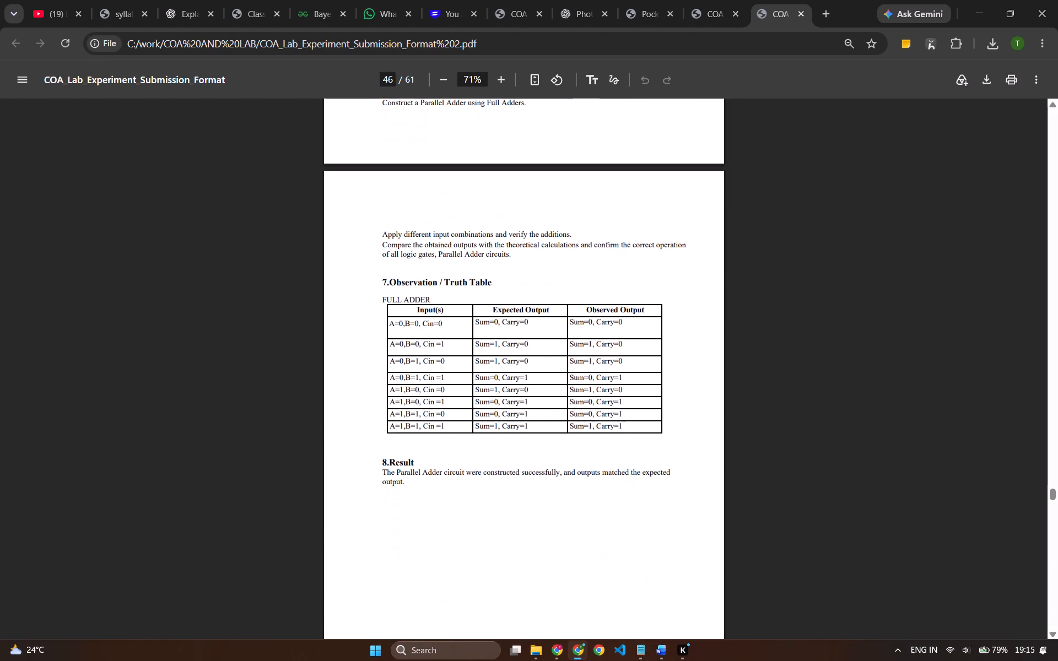
scroll(258, 323, up, 3)
scroll(258, 323, down, 9)
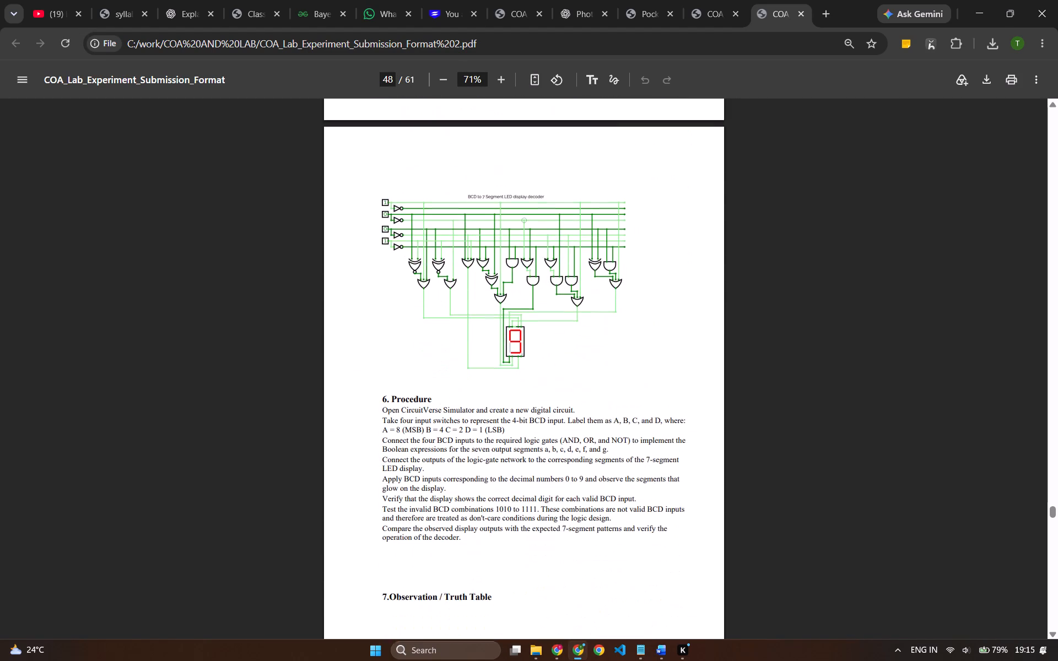
scroll(258, 323, down, 11)
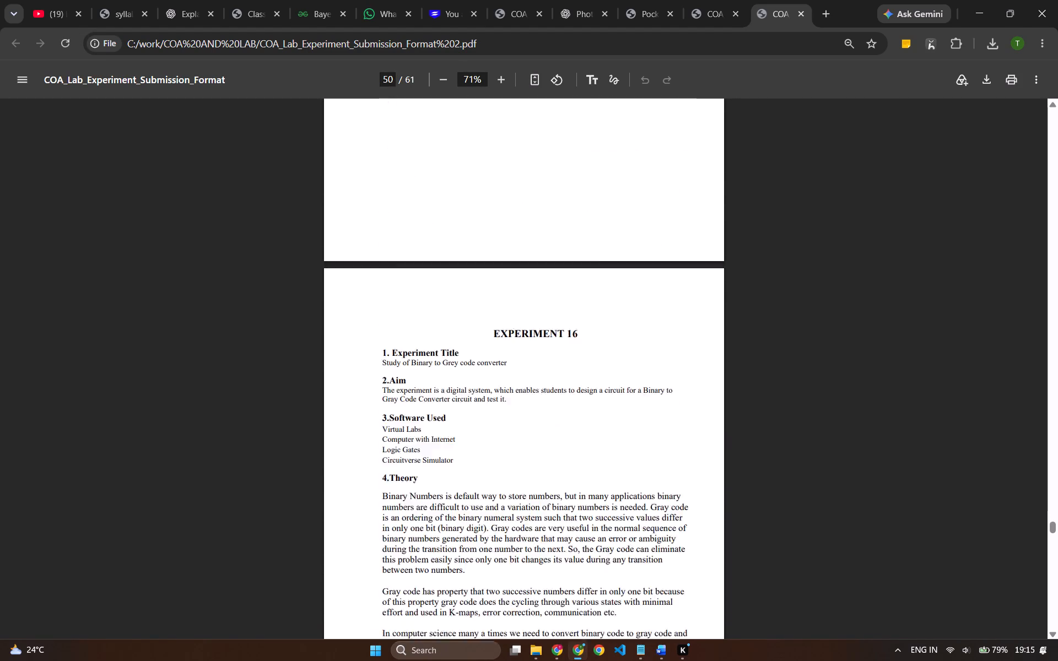
scroll(258, 323, down, 14)
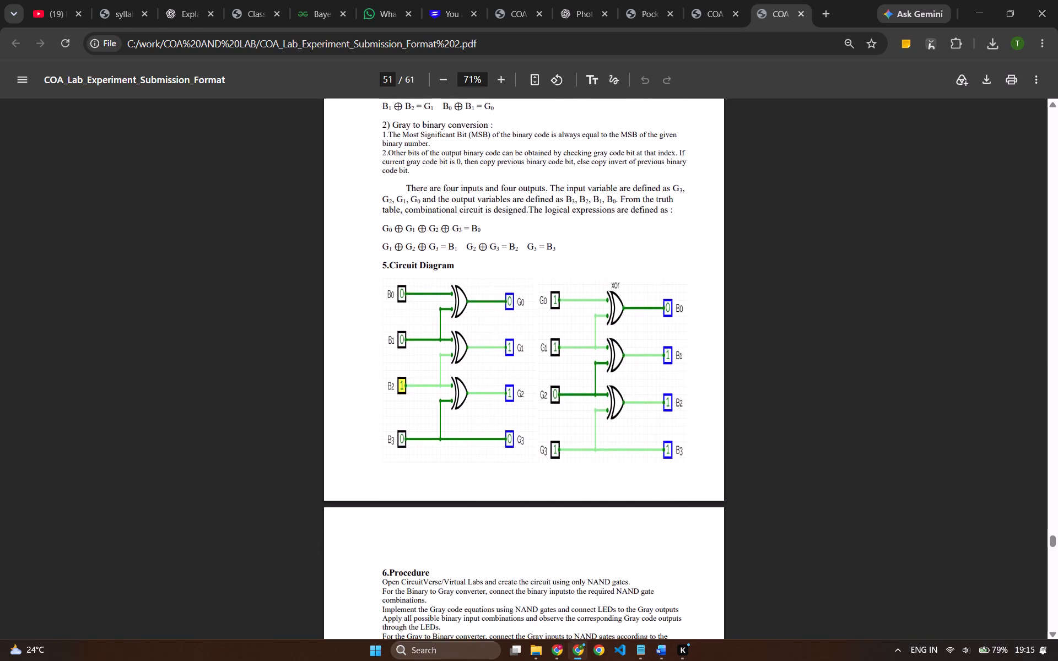
scroll(258, 323, down, 10)
scroll(258, 323, up, 7)
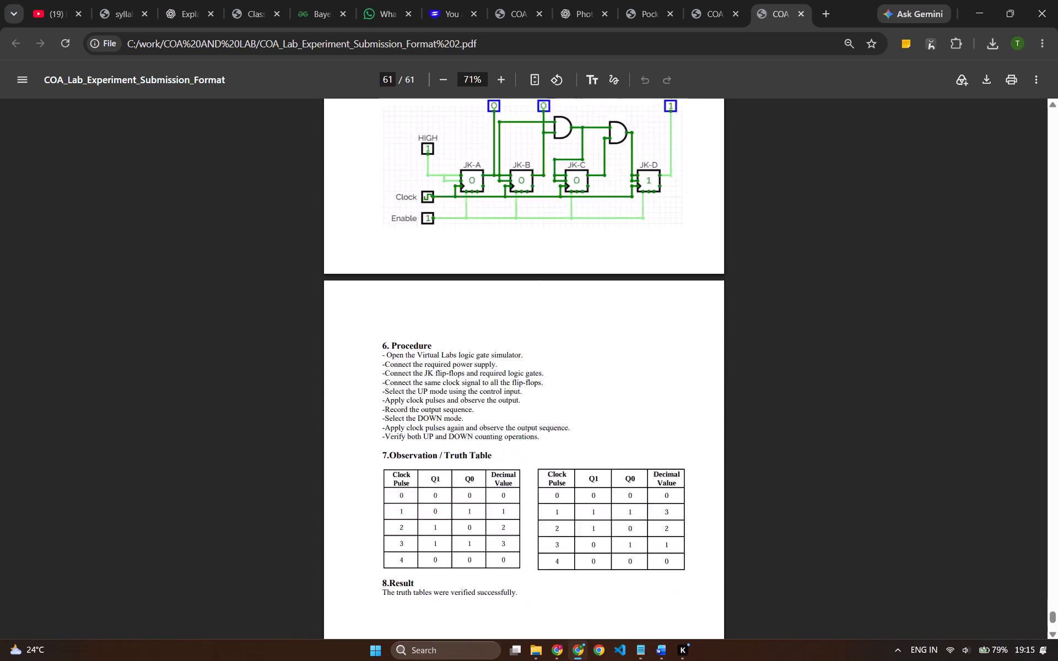
scroll(258, 323, down, 3)
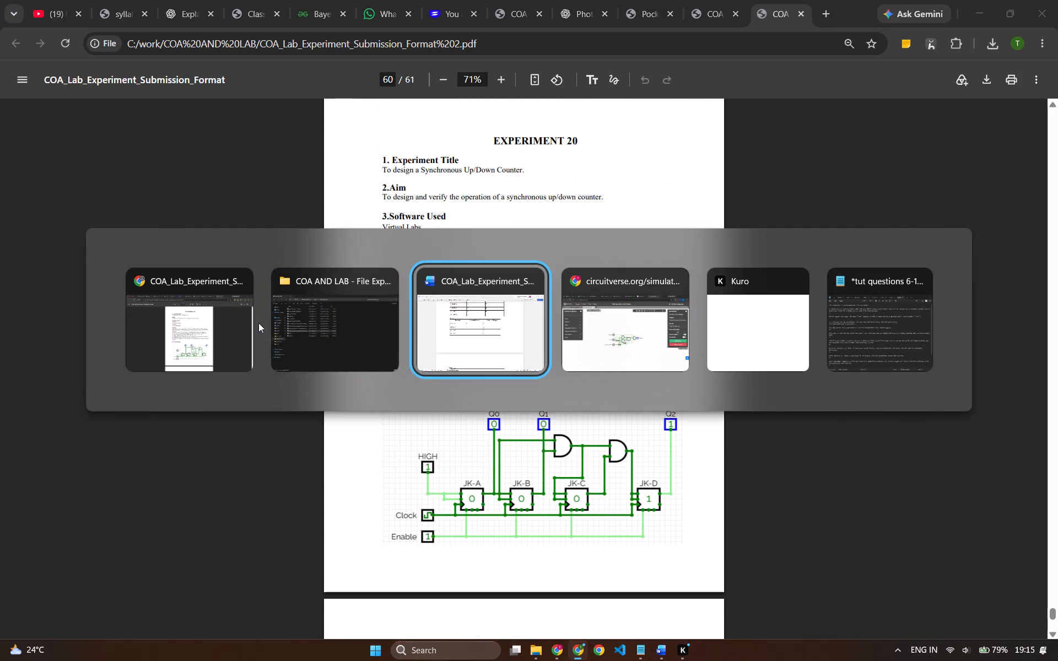
Switch to Word and delete the XOR Gate table picture above the 8.Result heading.
scroll(368, 425, down, 5)
scroll(368, 425, up, 5)
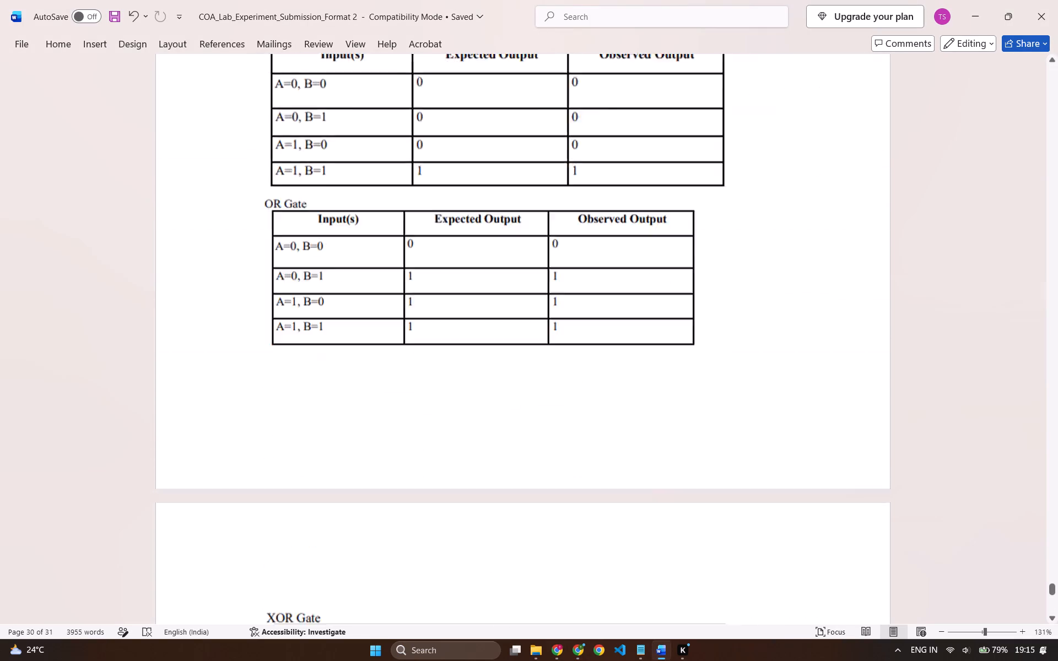
scroll(368, 425, down, 3)
scroll(368, 425, up, 1)
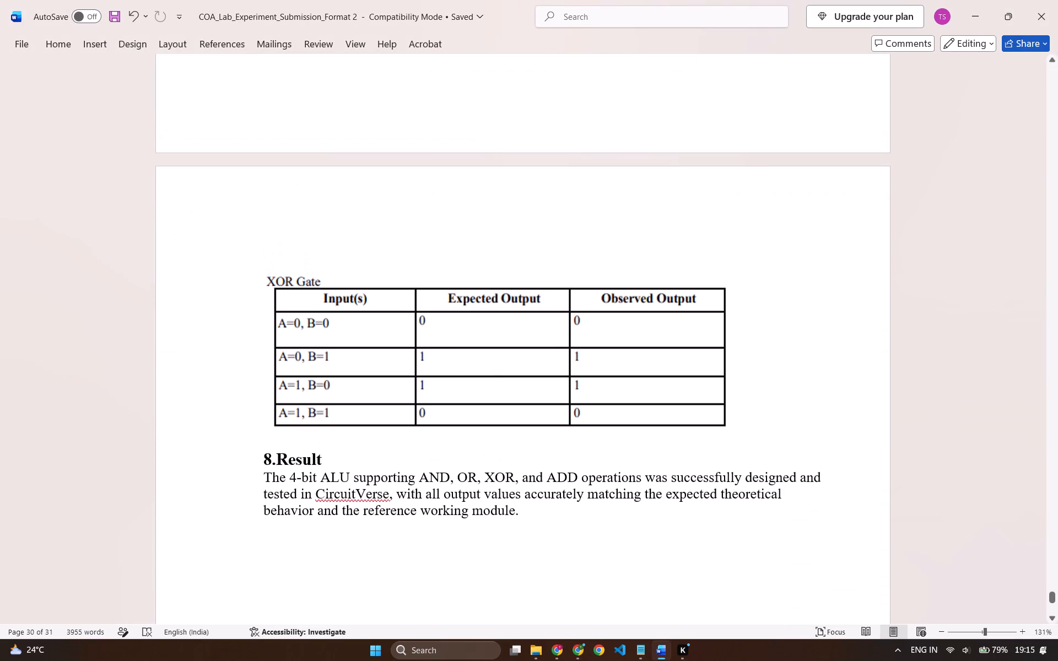
click(710, 409)
key(BackSpace)
Delete the FULL ADDER, AND Gate and OR Gate table pictures under the 7.Truth Table heading.
scroll(710, 409, up, 5)
scroll(710, 409, down, 1)
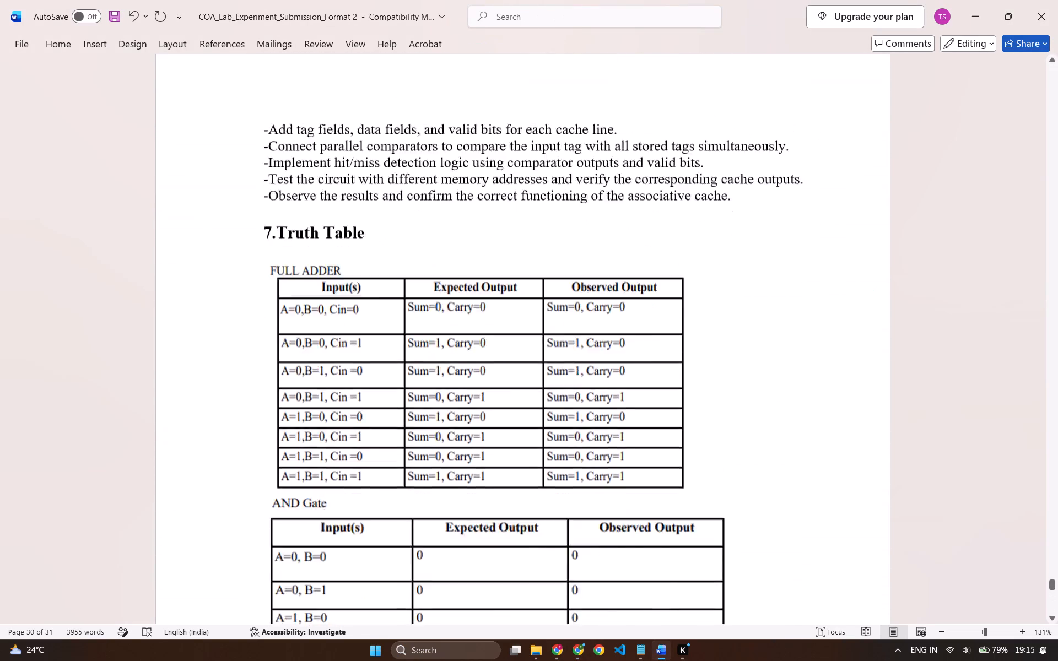
scroll(710, 409, down, 1)
click(622, 263)
key(bracketright)
key(BackSpace)
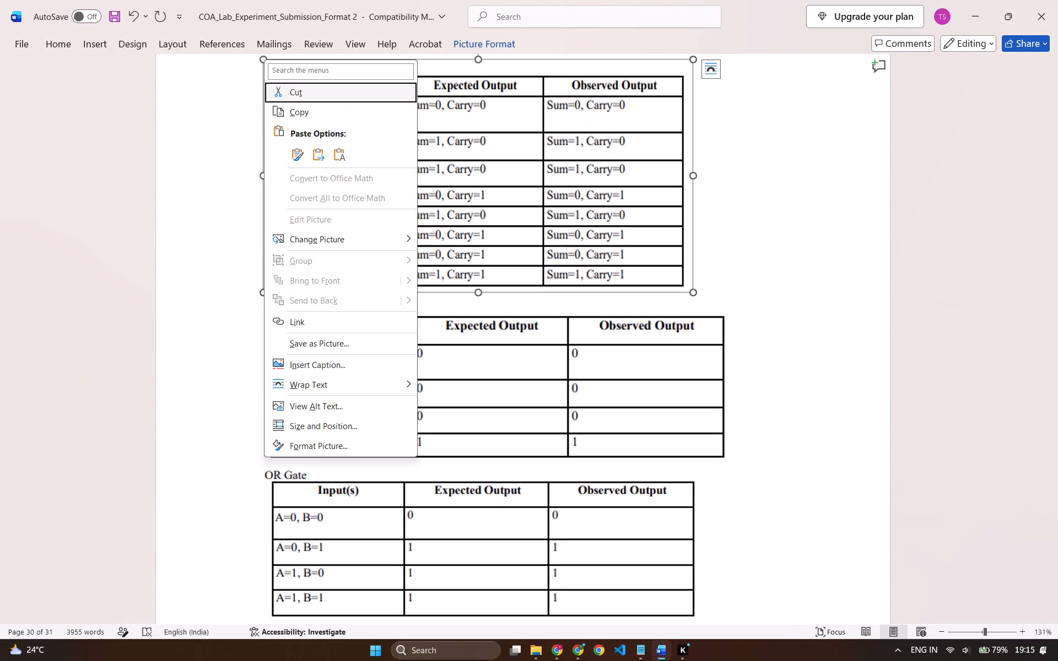
click(676, 269)
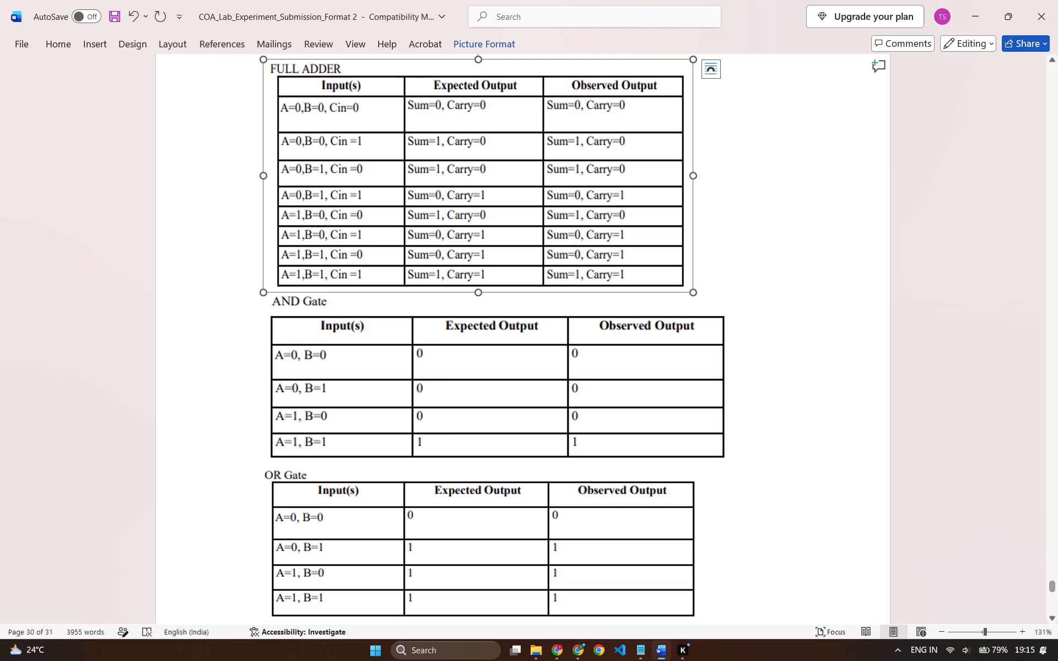
key(BackSpace)
click(605, 235)
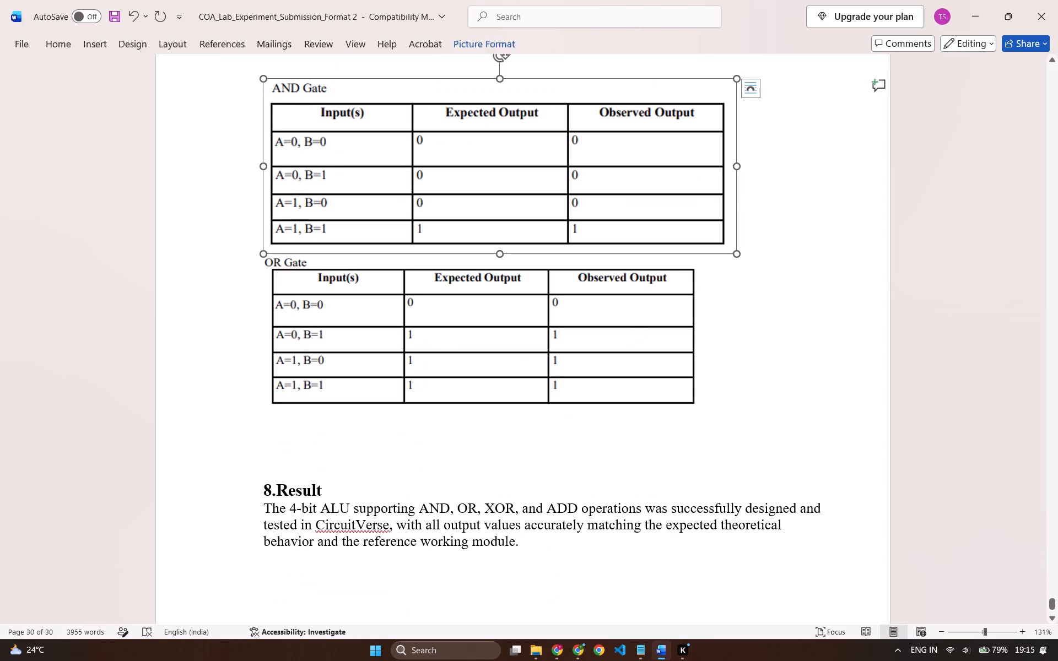
key(BackSpace)
click(609, 196)
key(BackSpace)
Remove the surplus blank lines between the 7.Truth Table and 8.Result headings.
scroll(609, 196, up, 1)
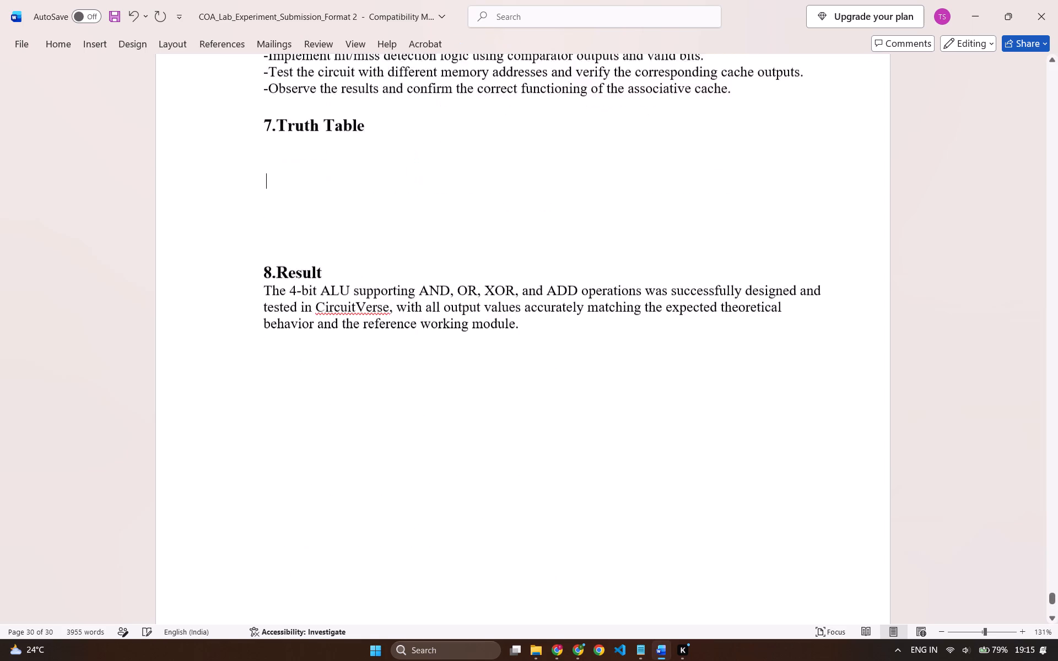
scroll(609, 196, up, 1)
key(Down)
key(Down)
key(Down)
key(Down)
key(BackSpace)
key(BackSpace)
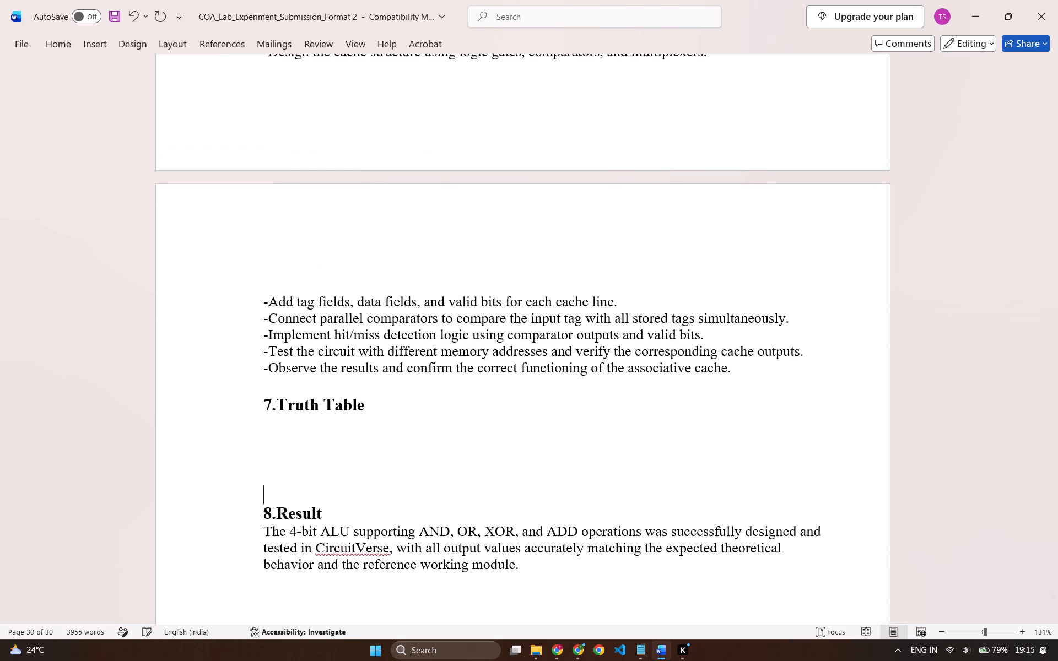
key(BackSpace)
key(BackSpace)
key(BackSpace)
key(BackSpace)
key(BackSpace)
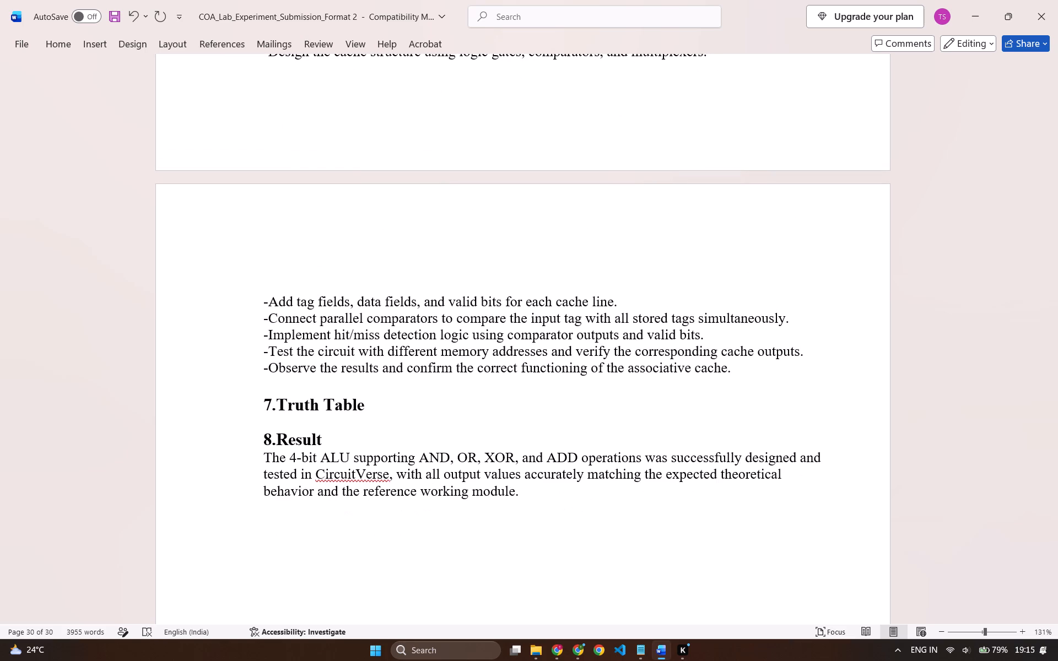
Switch to Chrome and close the other COA tab next to the open lab submission-format PDF.
scroll(544, 349, down, 1)
click(763, 0)
click(677, 0)
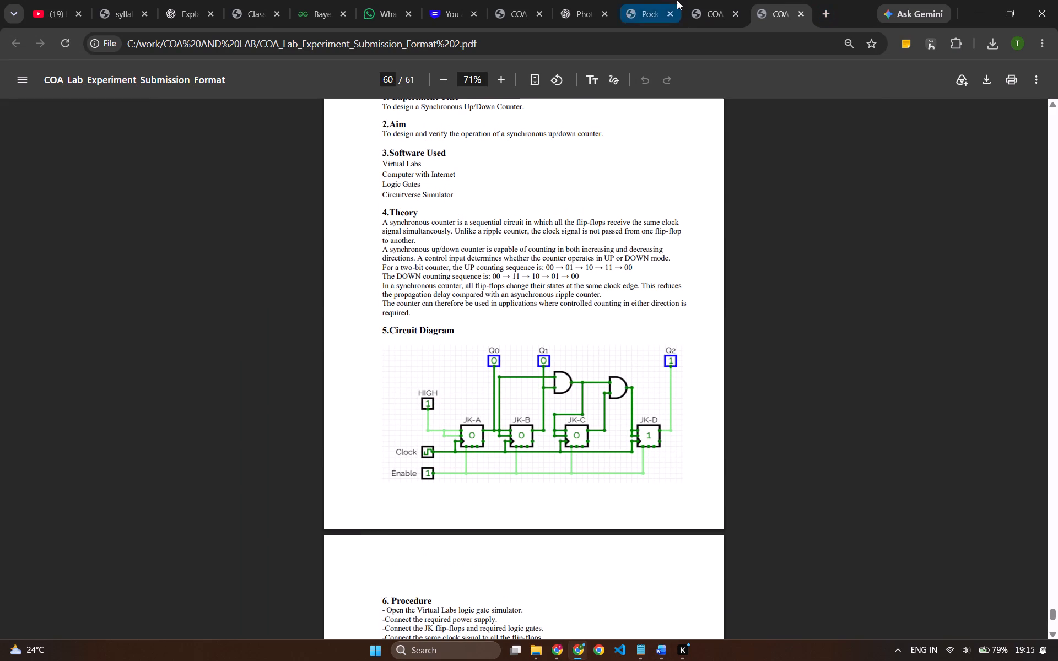
drag(730, 0, 733, 14)
click(733, 14)
click(733, 14)
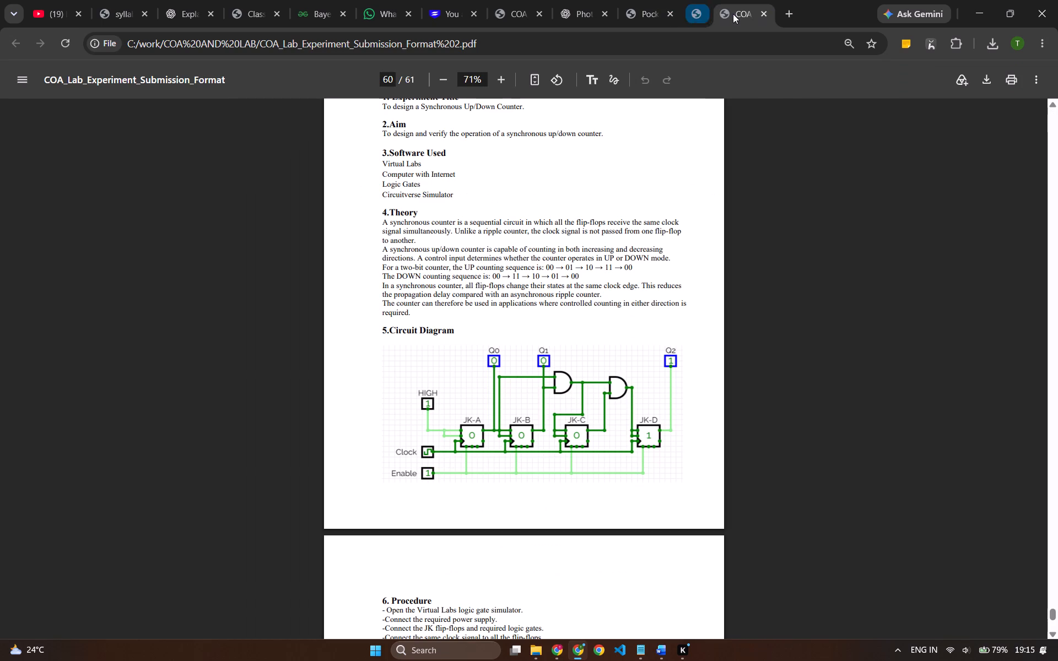
Open the Experiment 29 to 30 PDF and read the SR Flip Flop table, Cache Design table and Result section.
click(611, 0)
click(514, 0)
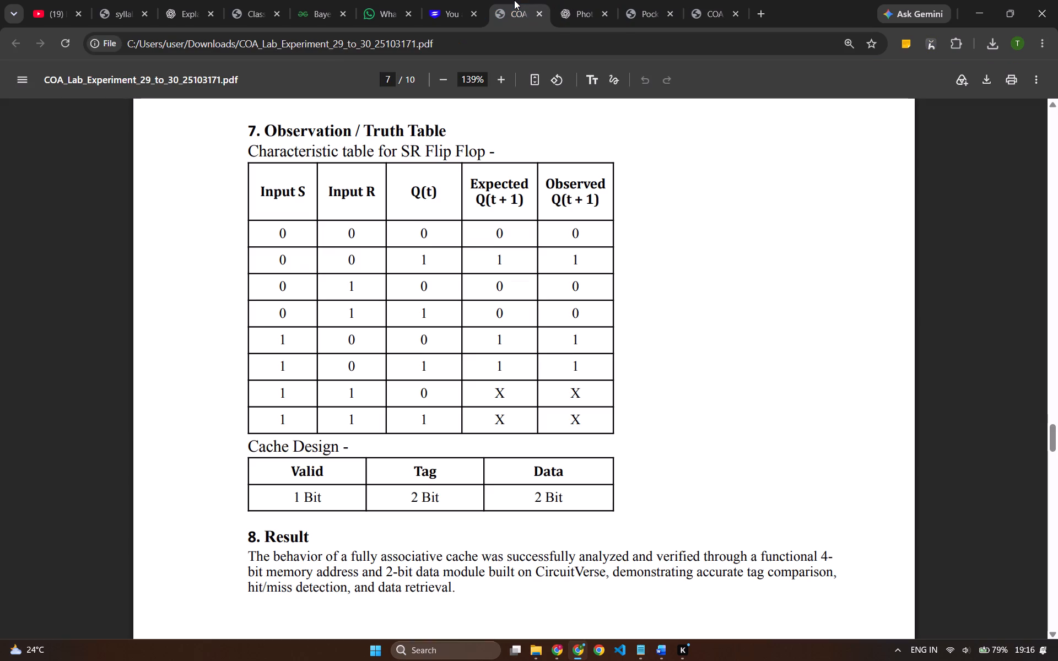
scroll(635, 241, down, 1)
scroll(635, 241, up, 1)
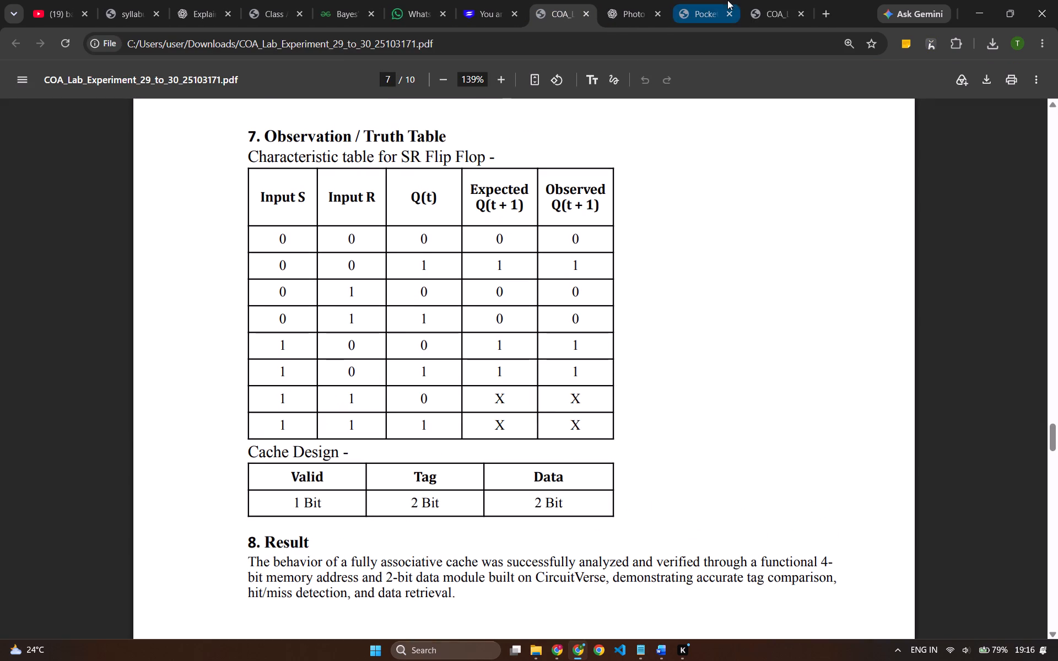
Return to the submission-format PDF and look back from Experiment 20 to the Boolean Functions using MUX write-up.
click(760, 0)
scroll(518, 322, down, 2)
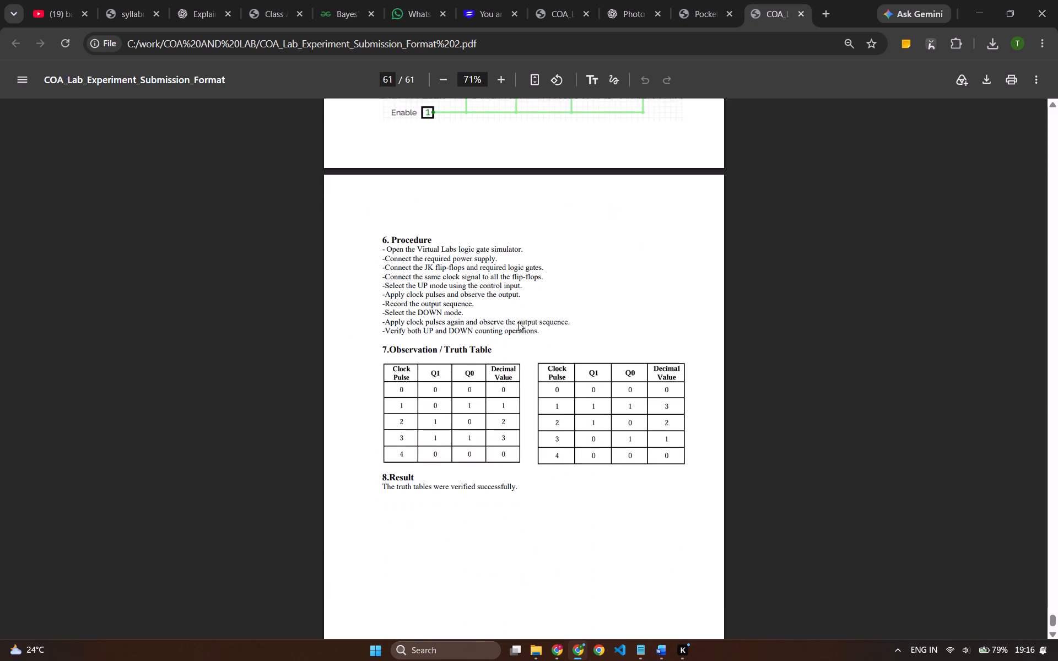
scroll(518, 322, up, 12)
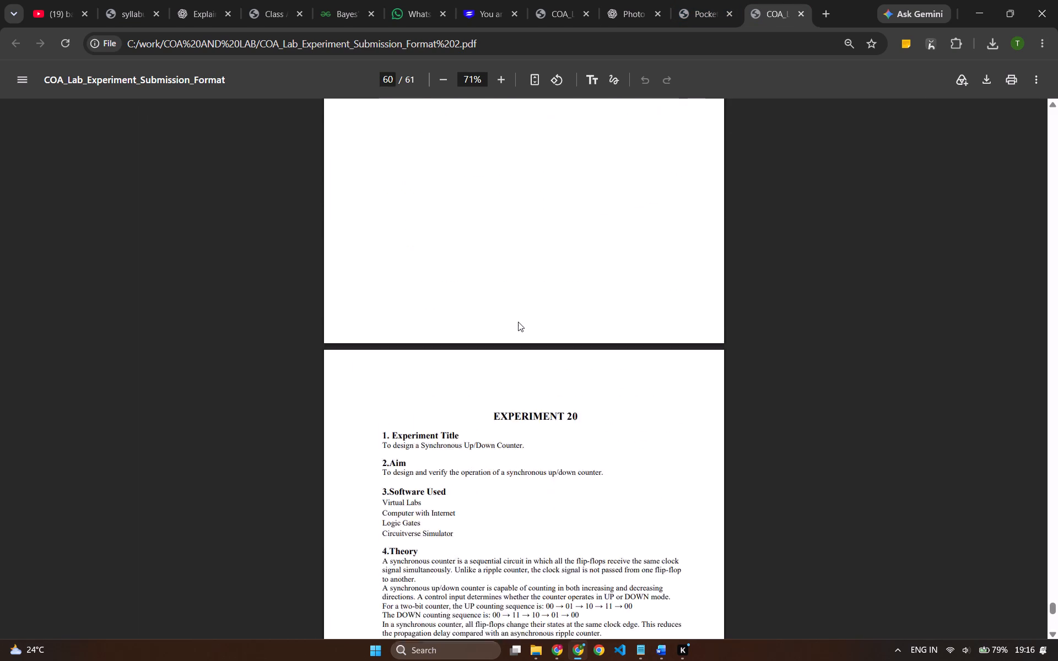
scroll(518, 322, up, 10)
scroll(518, 322, down, 4)
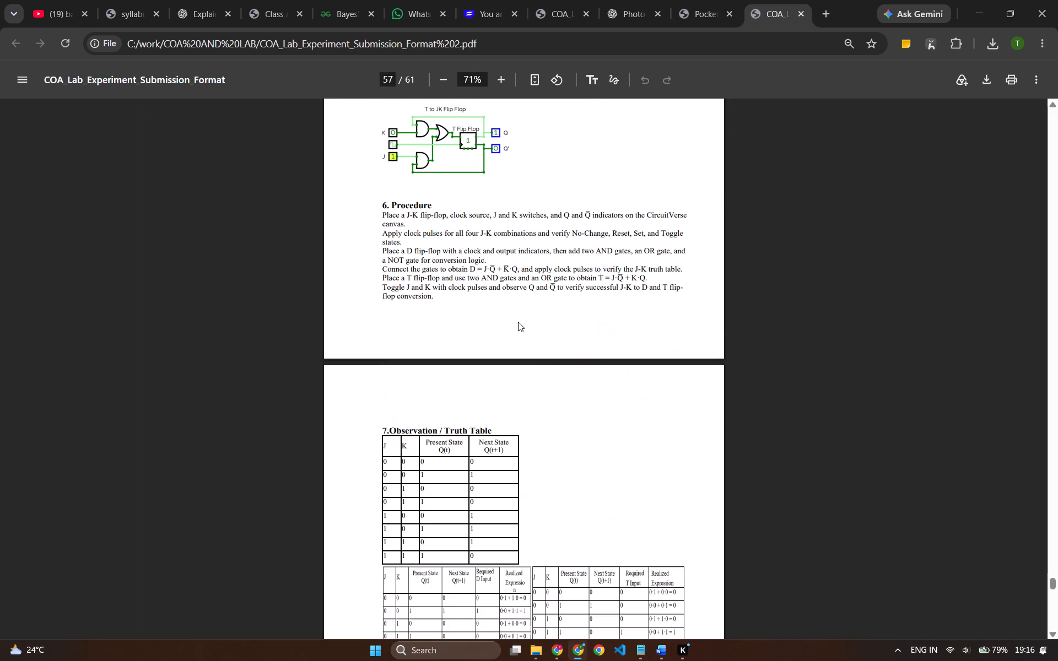
scroll(518, 322, up, 12)
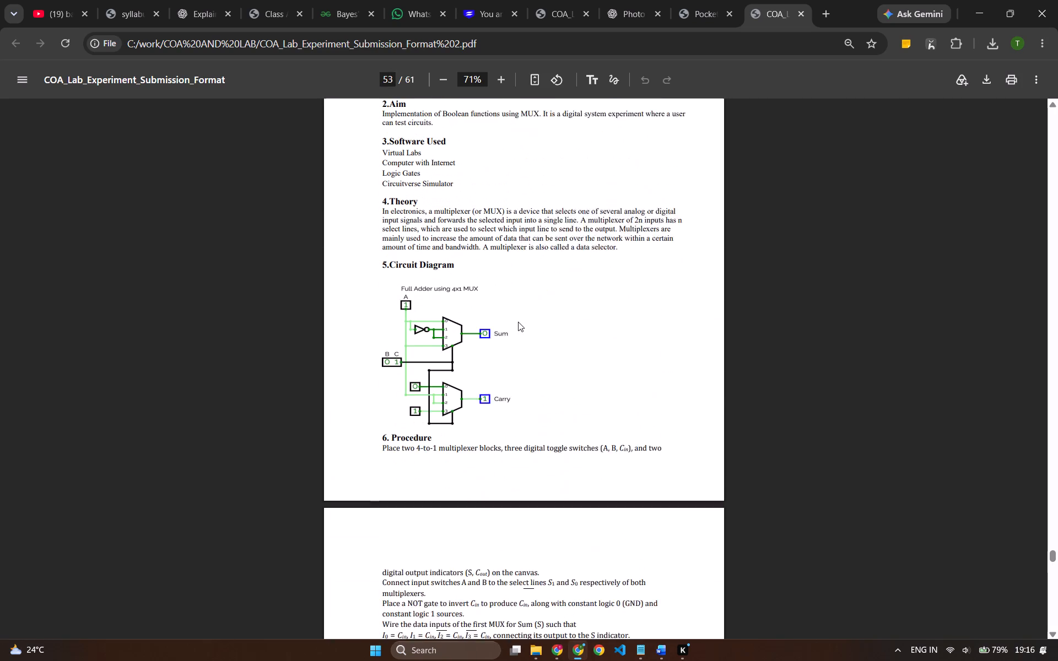
click(705, 0)
click(786, 0)
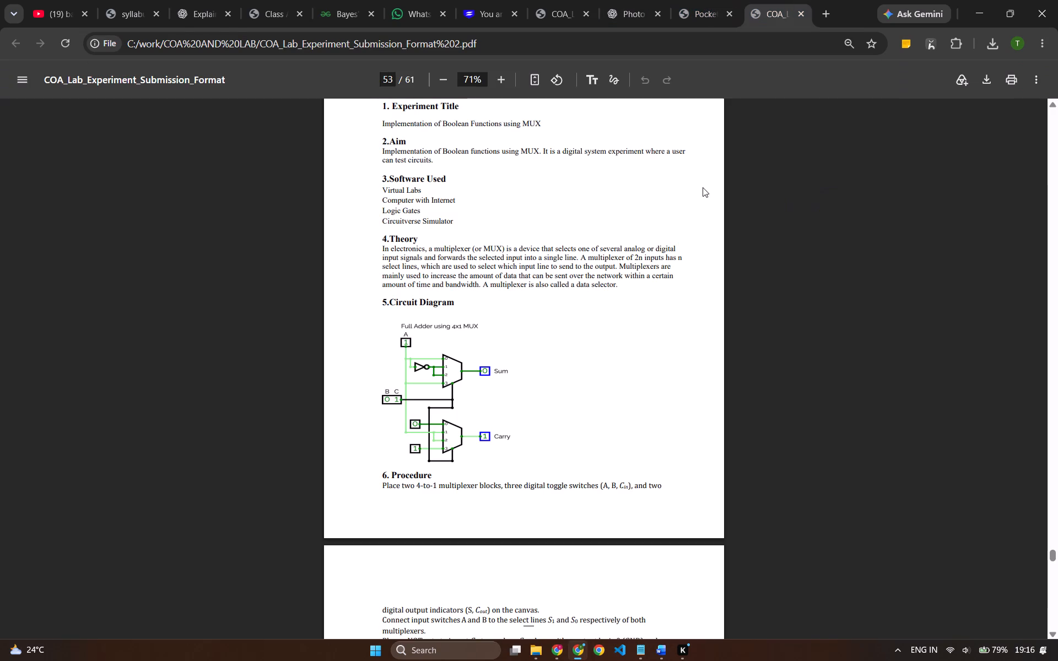
Examine the experiment index table on page 2, reading the Week 3 to Week 6 titles and dates.
scroll(703, 187, up, 20)
scroll(703, 187, up, 20)
scroll(703, 187, up, 20)
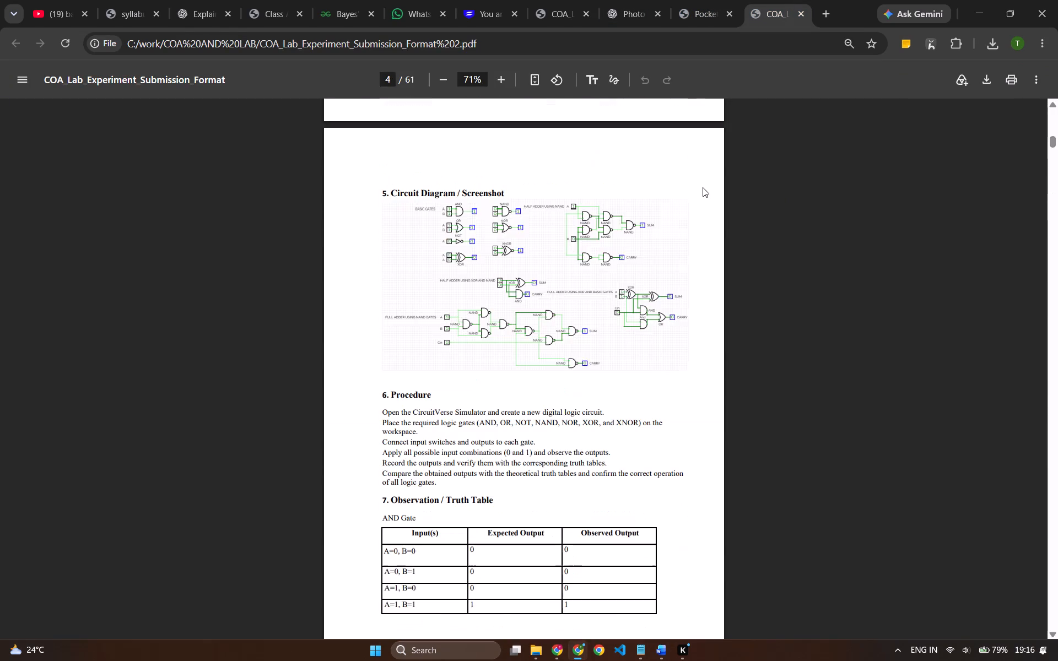
scroll(703, 187, up, 17)
scroll(703, 187, down, 11)
scroll(703, 187, up, 9)
scroll(703, 187, down, 6)
scroll(703, 187, up, 1)
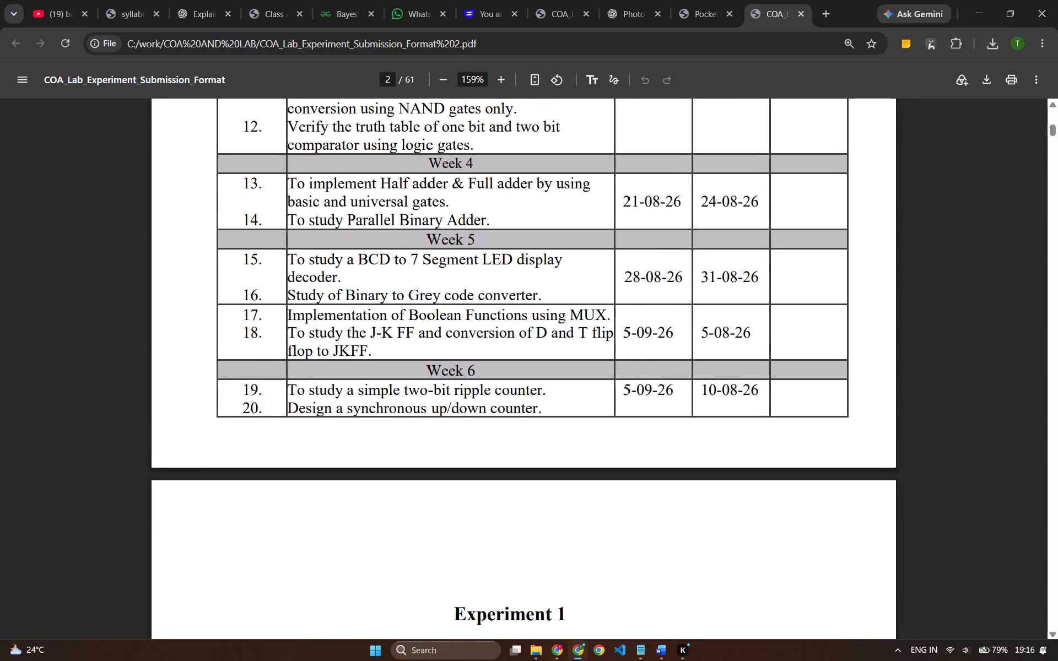
scroll(486, 295, up, 2)
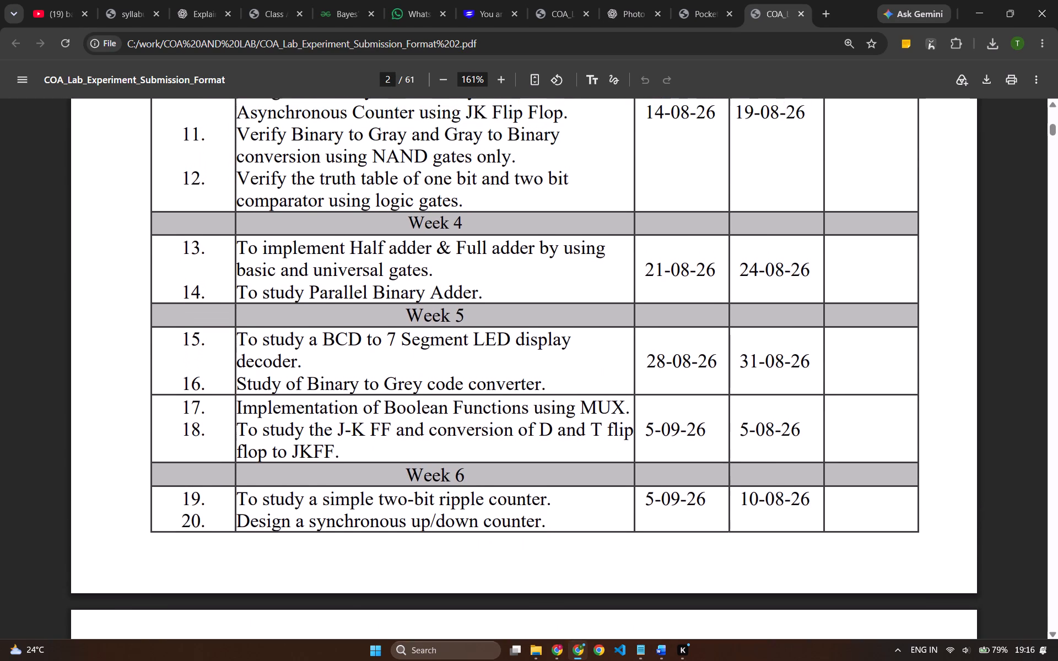
scroll(486, 295, up, 4)
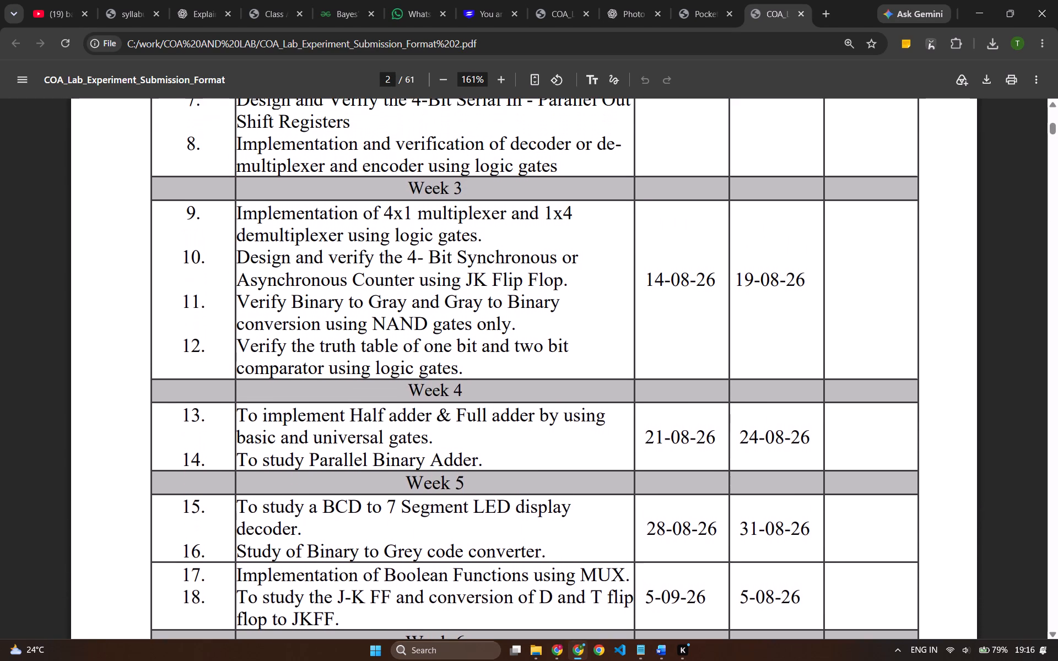
scroll(486, 295, up, 1)
scroll(486, 295, left, 1)
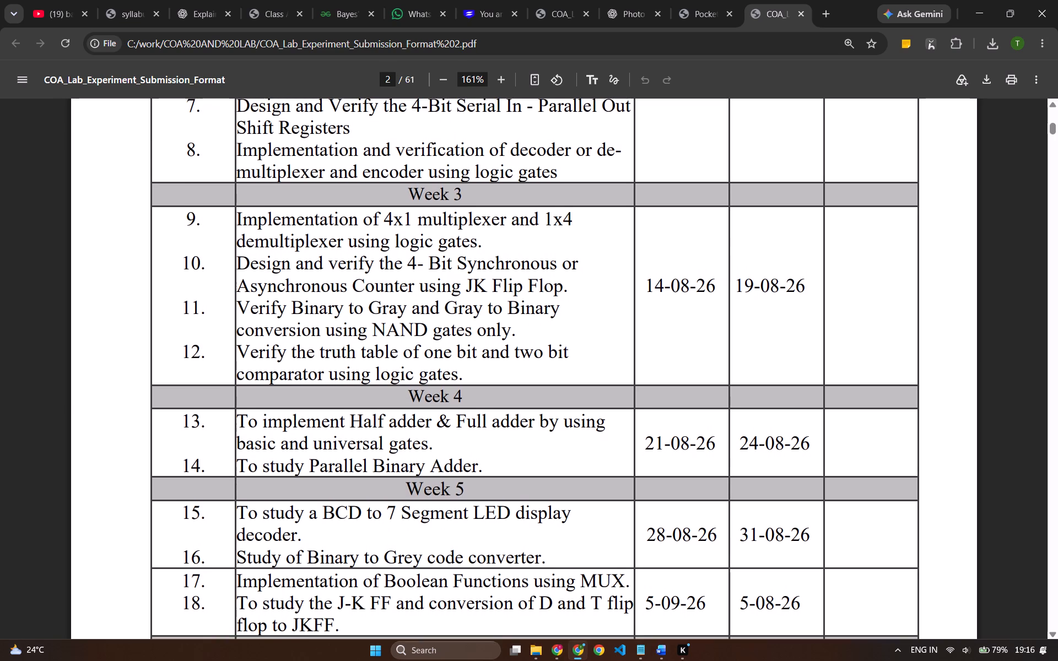
scroll(486, 295, left, 1)
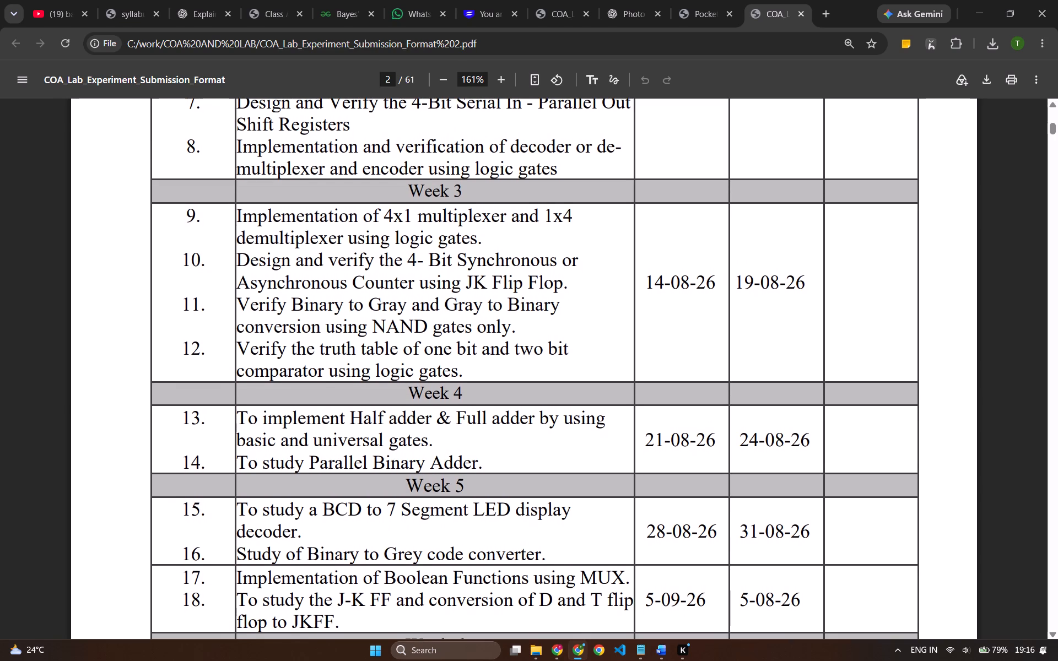
scroll(486, 295, left, 1)
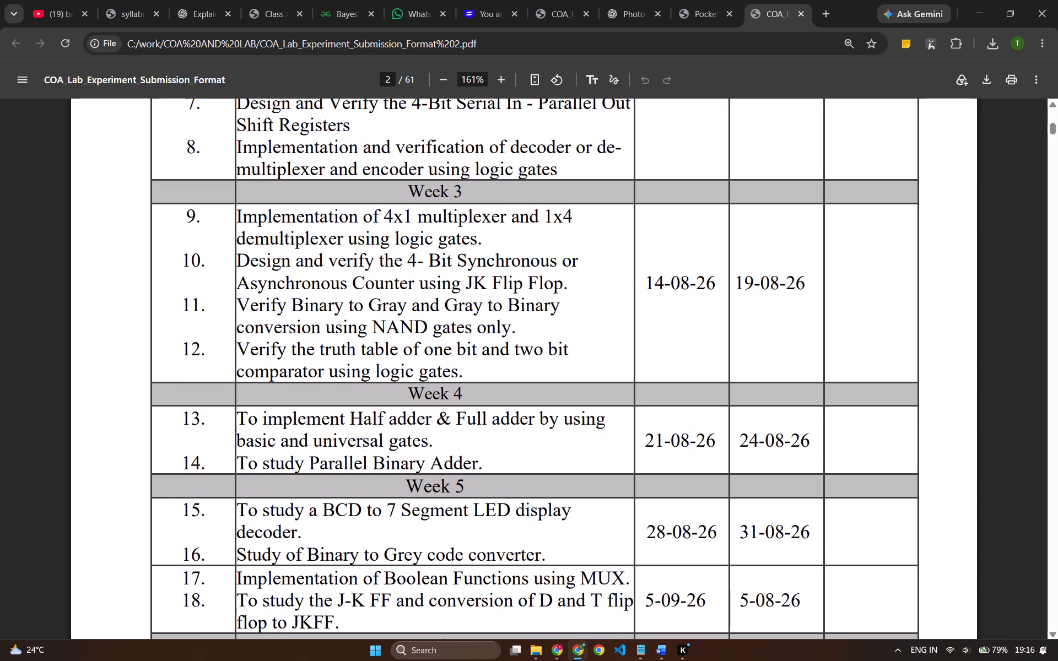
scroll(486, 295, left, 1)
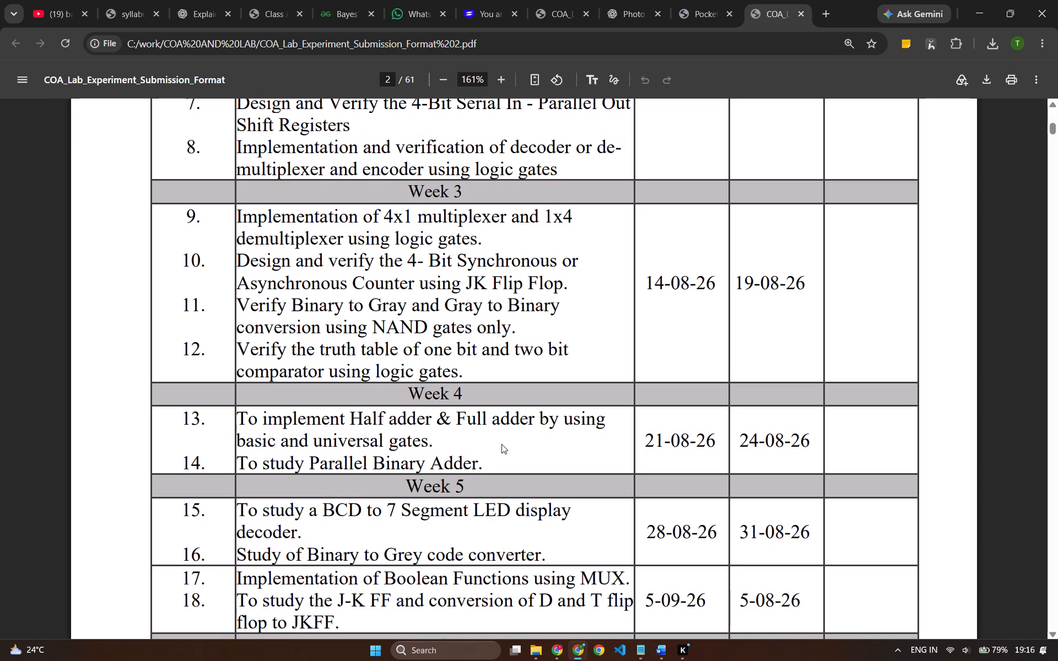
scroll(501, 444, down, 3)
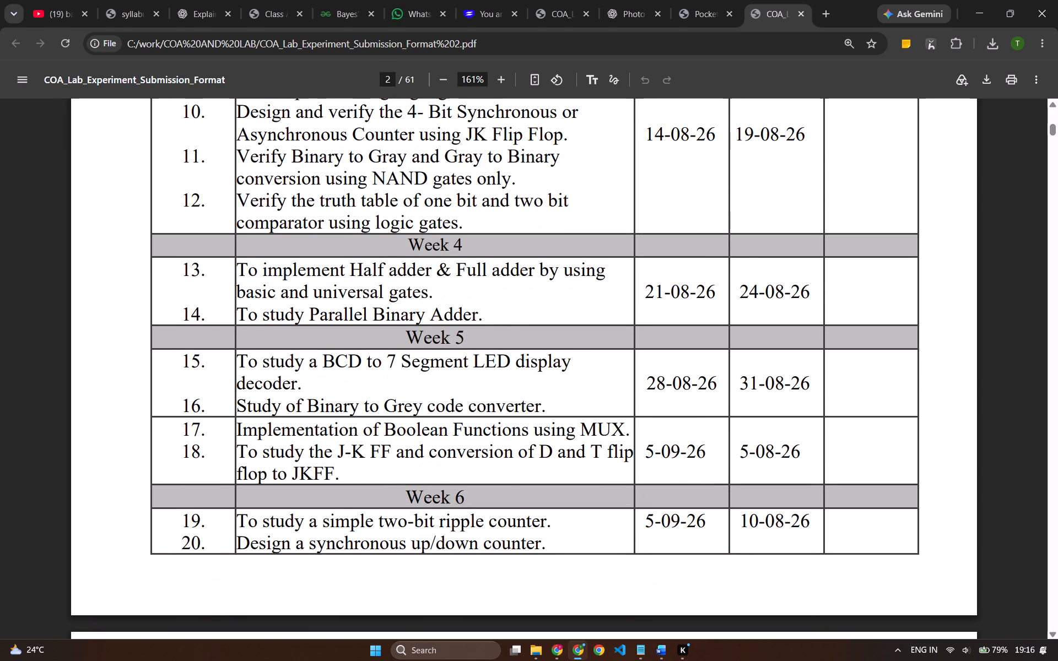
drag(348, 474, 238, 446)
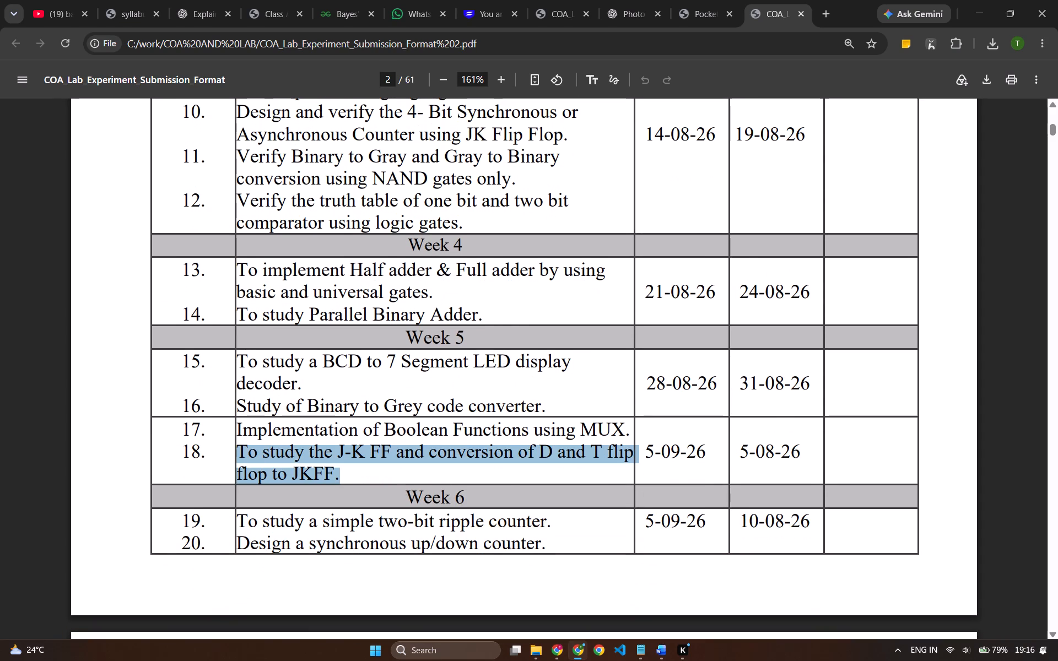
click(238, 446)
Look through the submission-format PDF's write-ups from Experiment 20 back to the Half Adder and Full Adder experiment, checking their observation tables and results.
scroll(238, 446, down, 7)
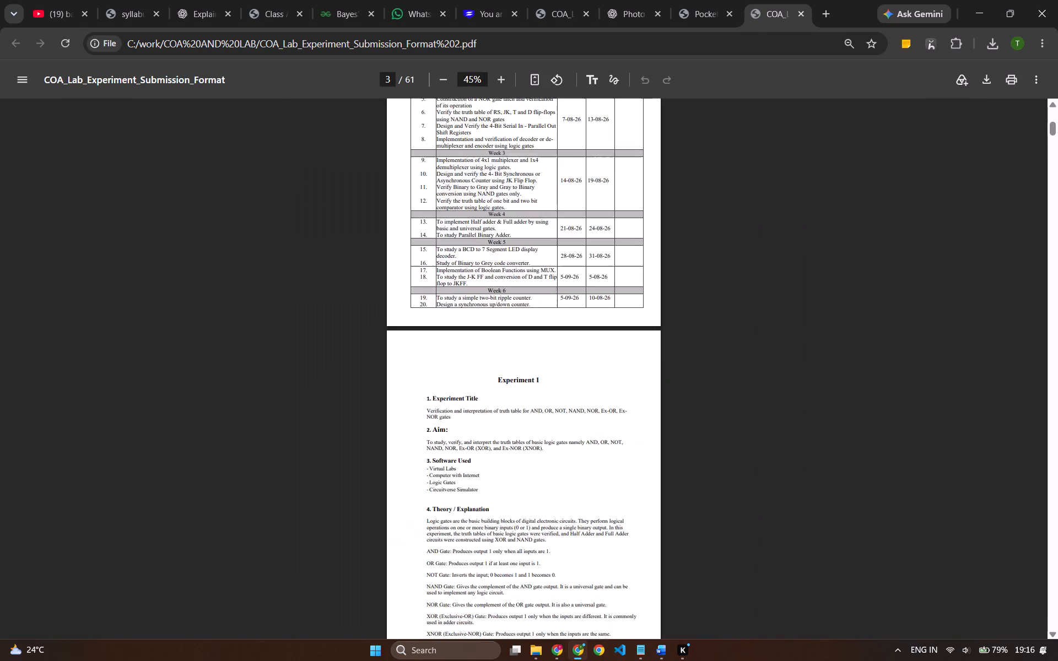
scroll(238, 446, down, 20)
scroll(238, 446, down, 20)
scroll(238, 446, down, 20)
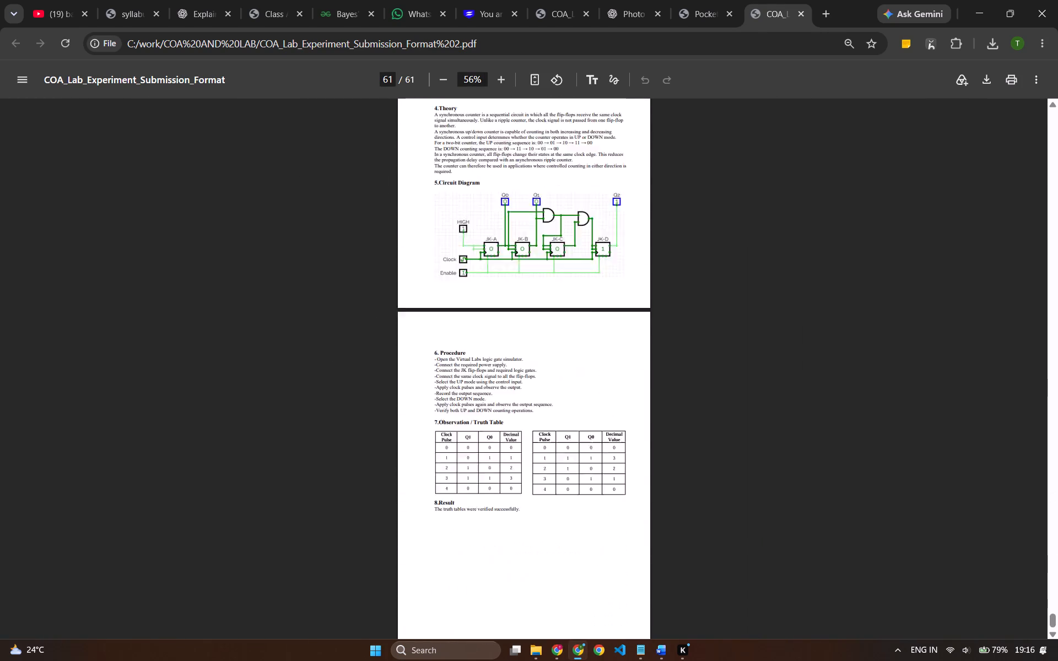
scroll(238, 446, up, 15)
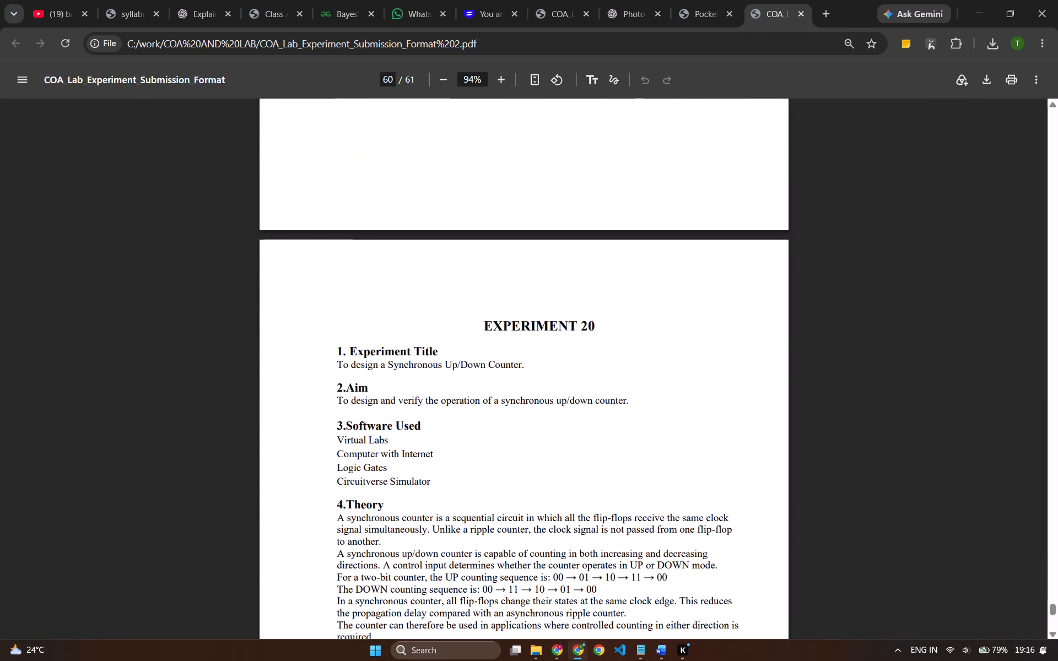
scroll(238, 446, up, 7)
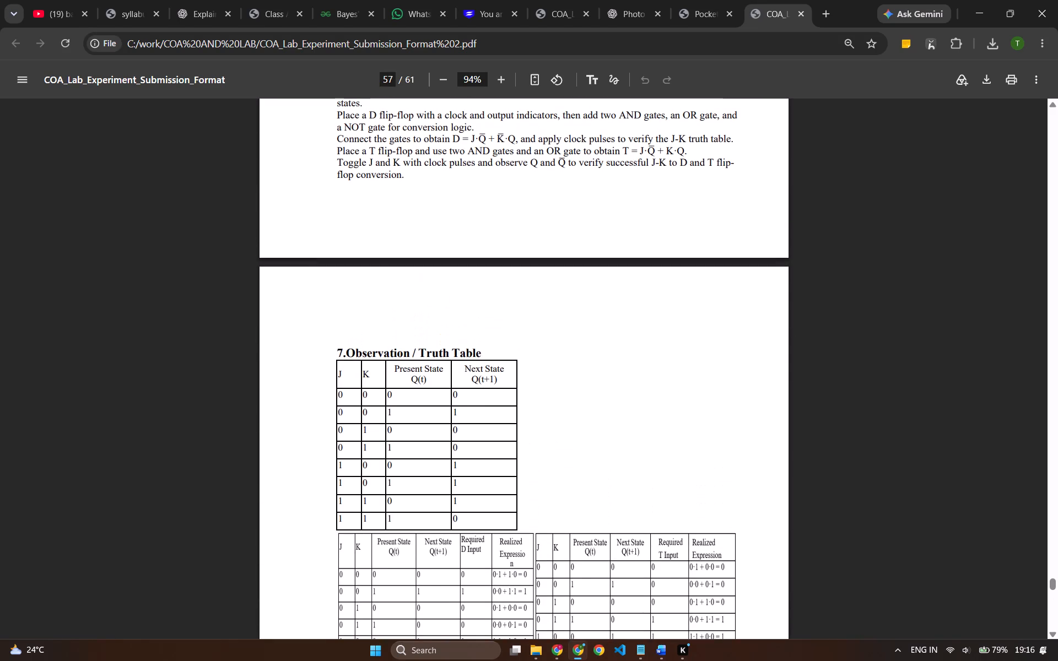
scroll(238, 446, up, 6)
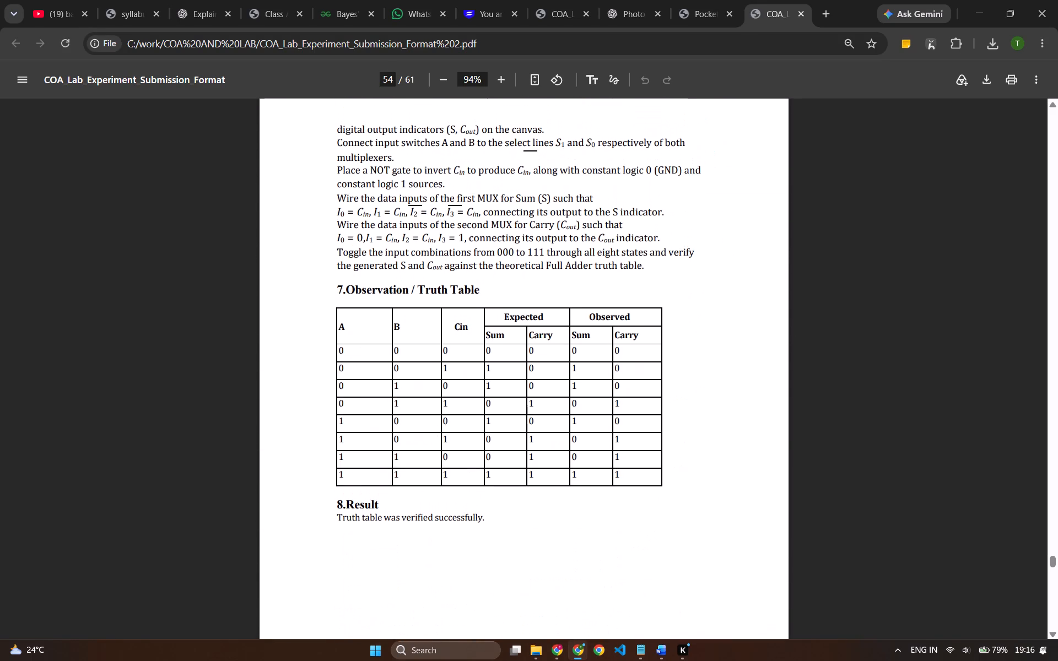
scroll(238, 446, up, 2)
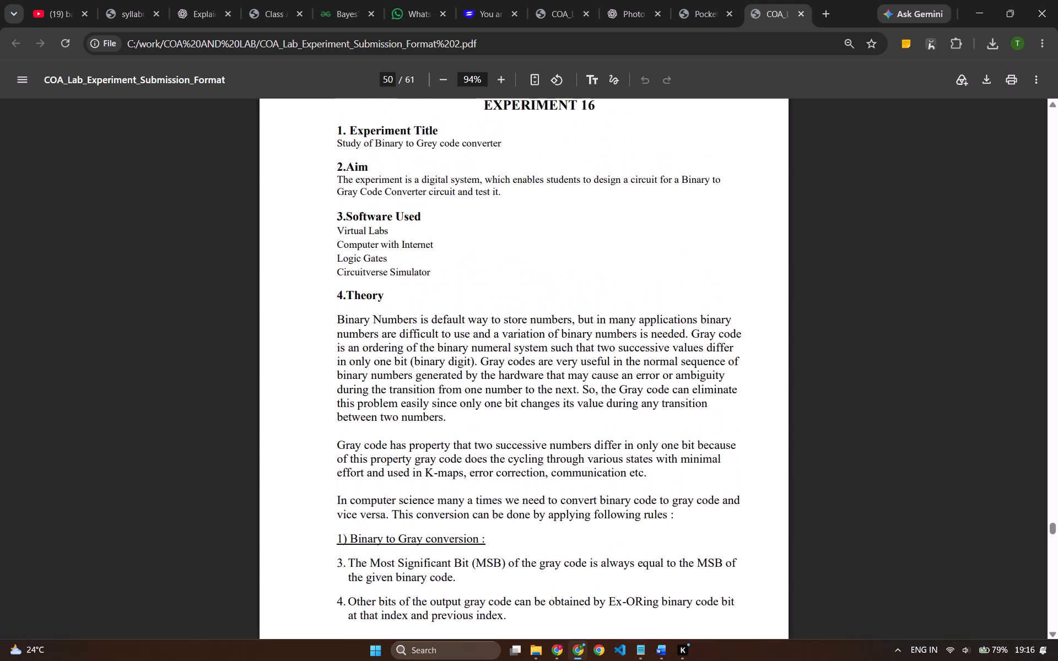
scroll(238, 446, down, 6)
scroll(238, 446, up, 6)
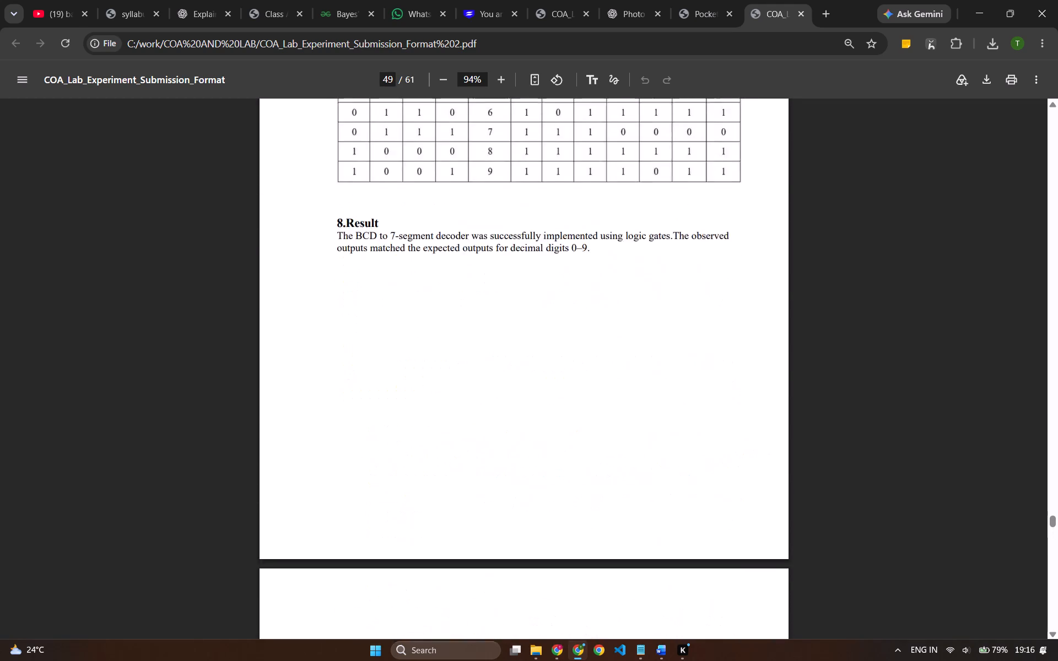
scroll(238, 446, up, 9)
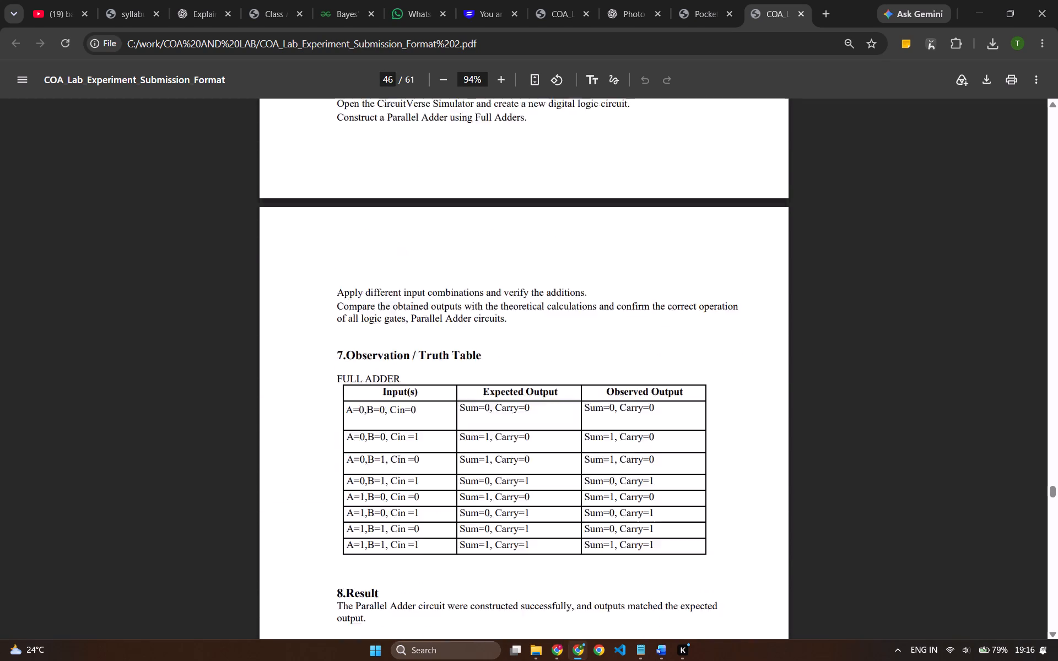
scroll(238, 446, up, 13)
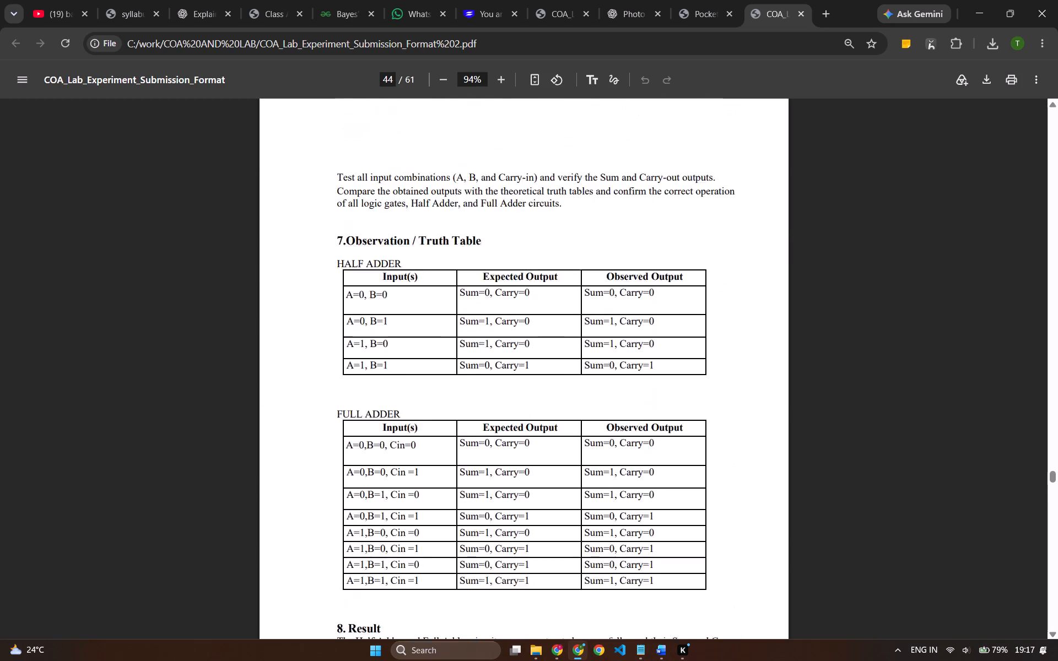
scroll(238, 446, up, 6)
scroll(238, 446, down, 1)
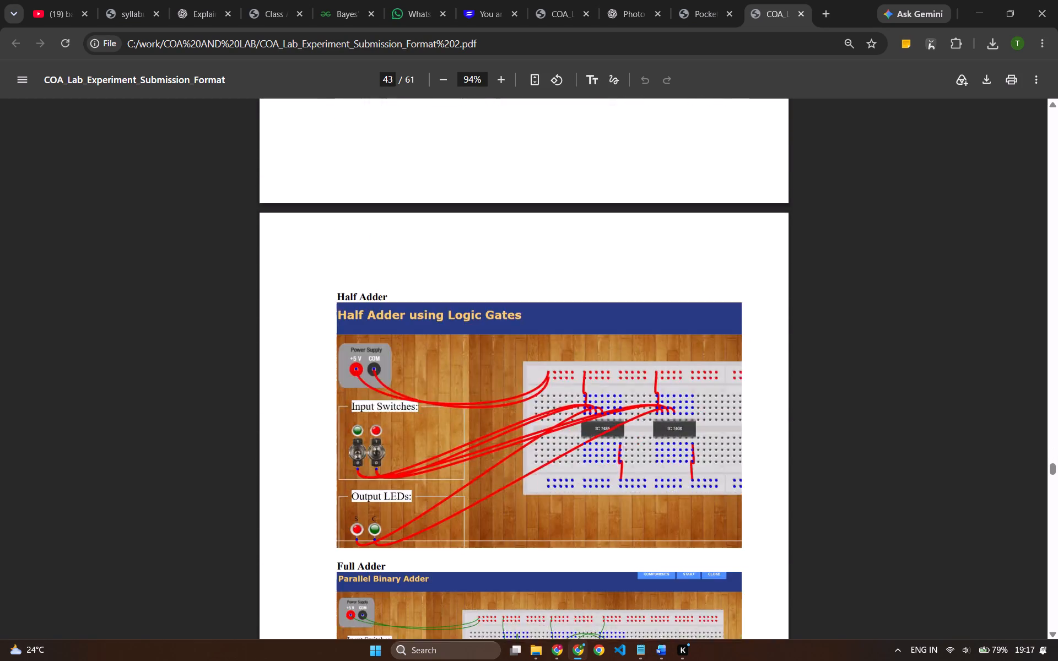
scroll(238, 446, down, 1)
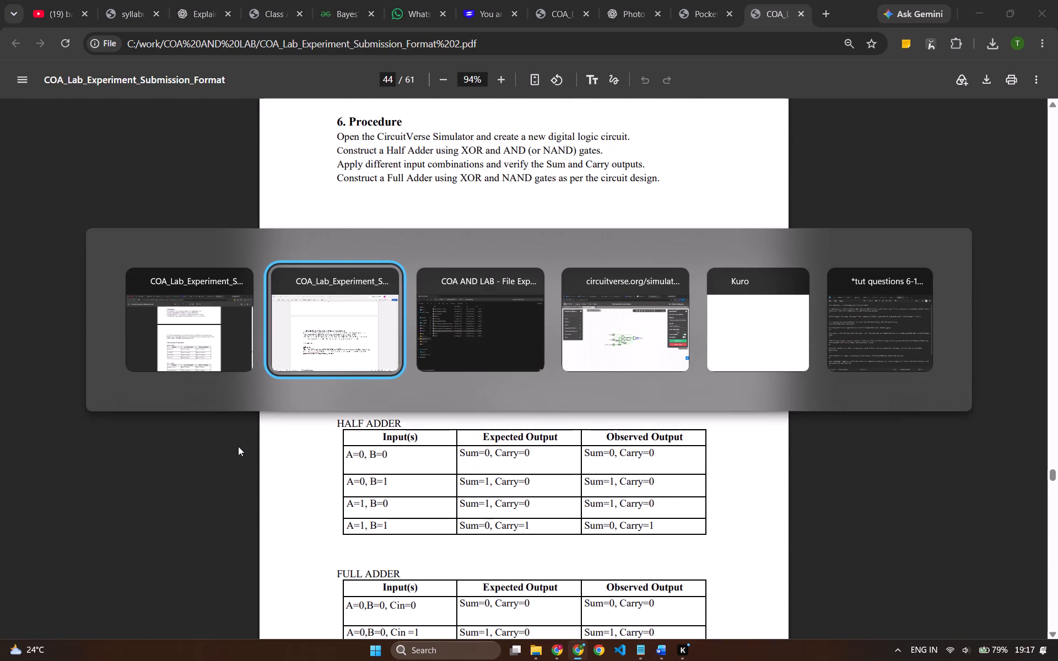
scroll(238, 446, down, 10)
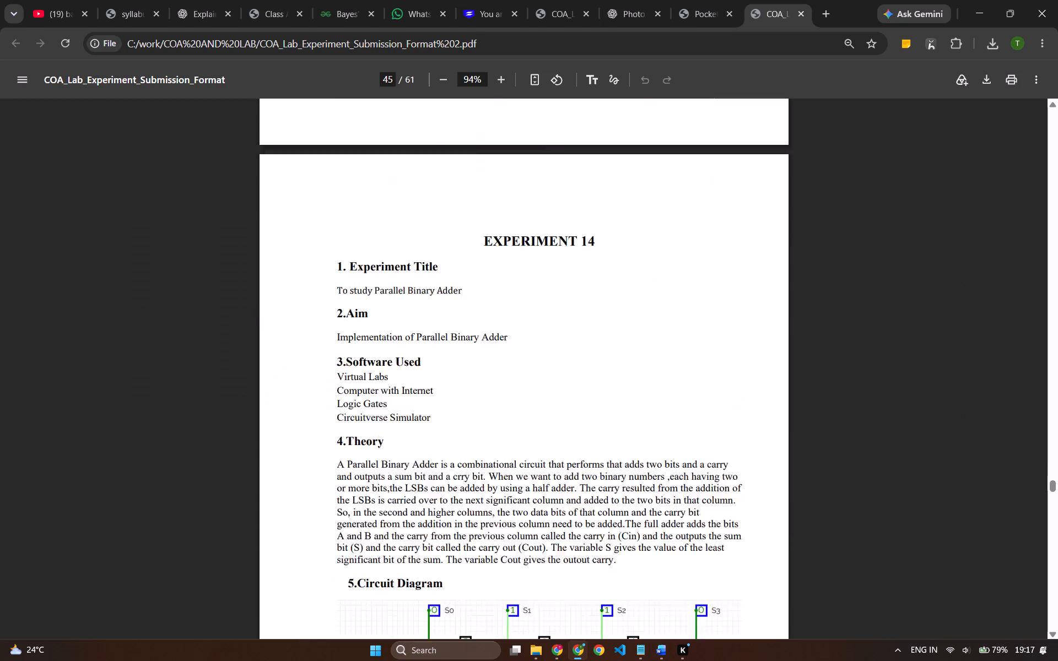
scroll(238, 446, down, 20)
scroll(238, 446, down, 13)
Review the truth tables and Result sections of Experiments 20 and 19 and the J-K flip-flop conversion experiment in the submission-format PDF.
scroll(238, 446, up, 1)
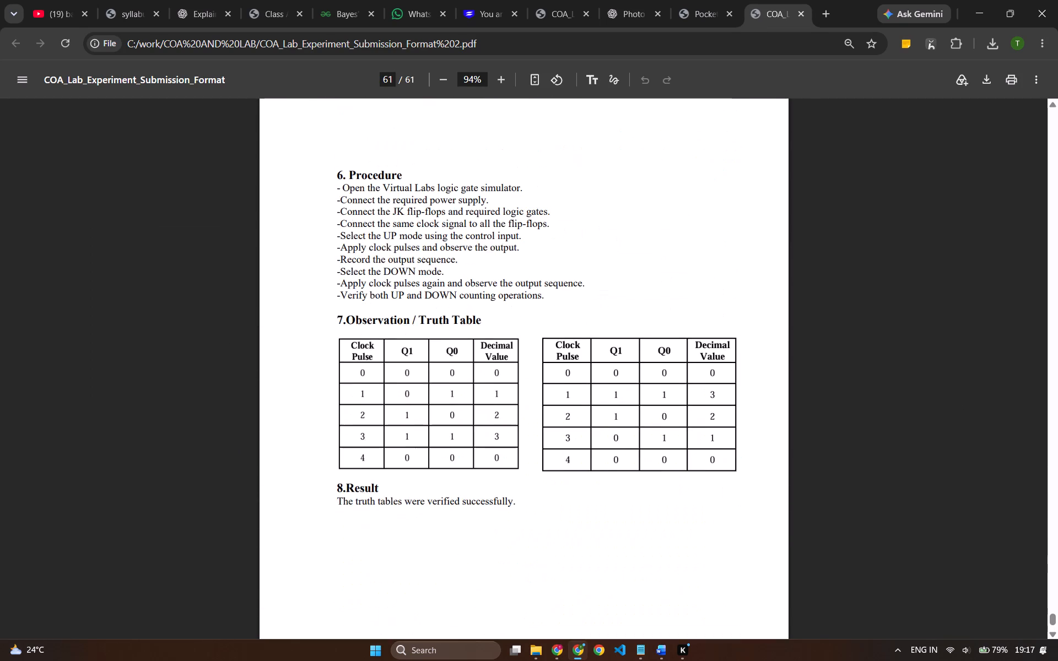
scroll(238, 446, up, 7)
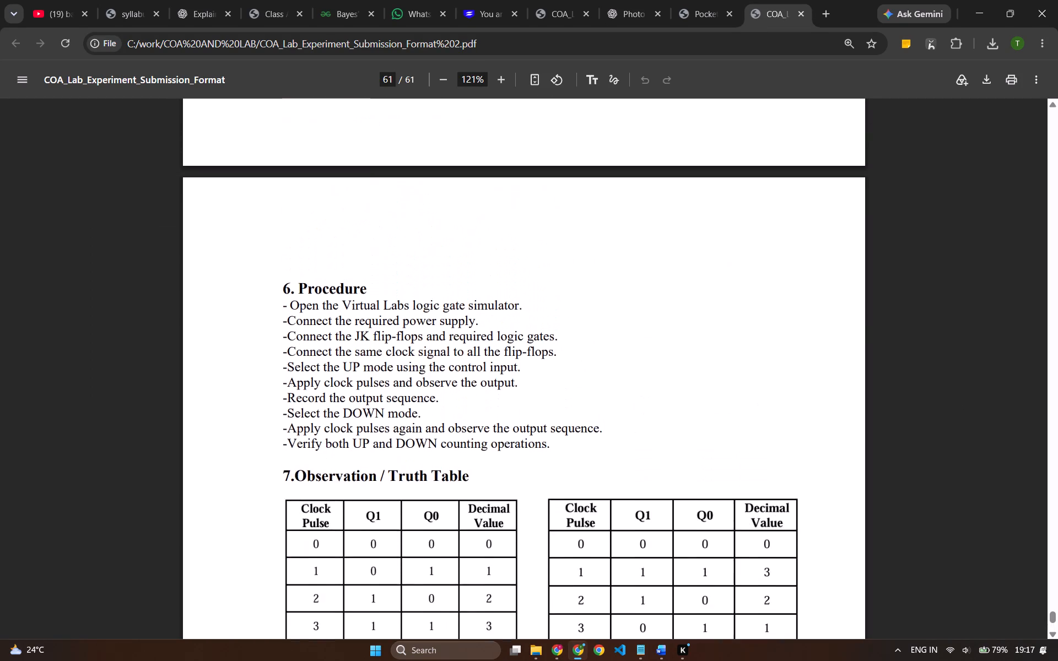
scroll(238, 446, up, 3)
scroll(238, 446, down, 3)
scroll(238, 446, up, 4)
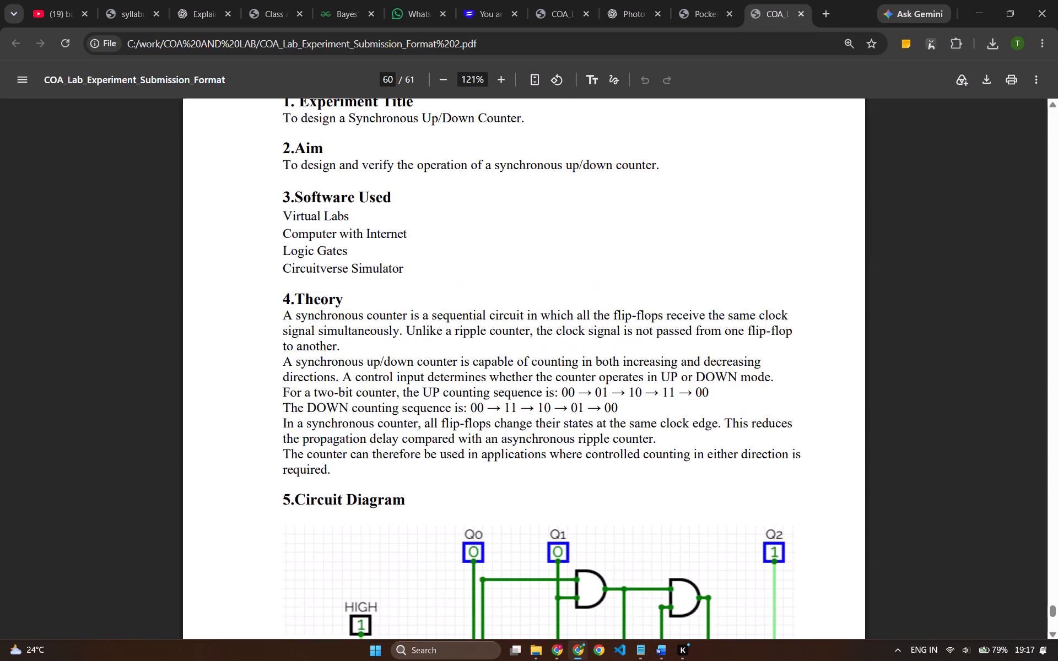
scroll(238, 446, up, 9)
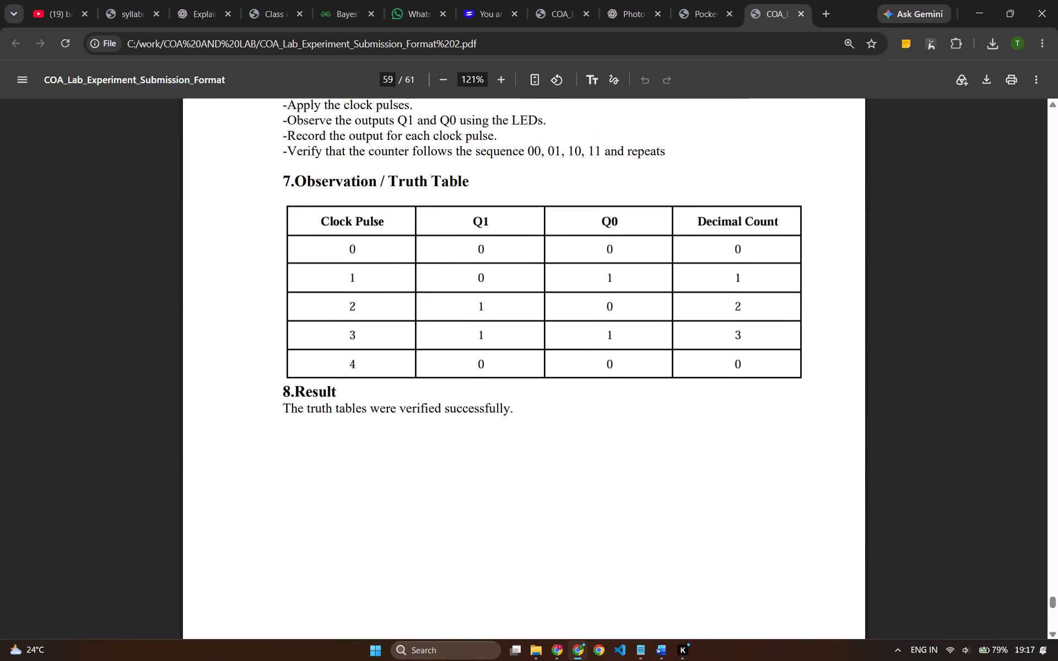
scroll(238, 446, up, 10)
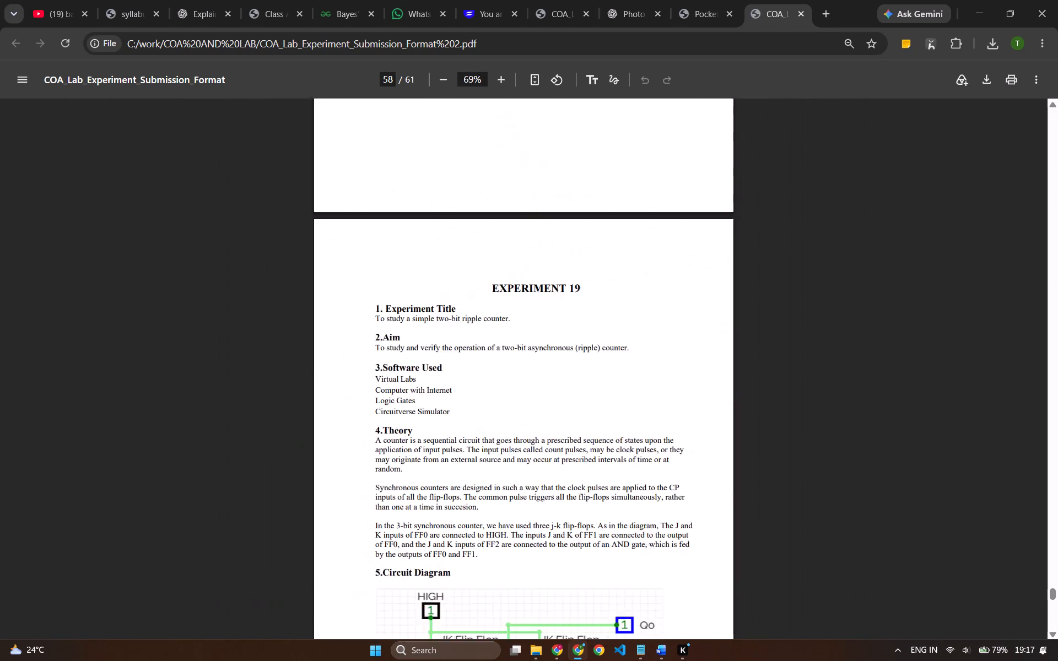
scroll(238, 446, up, 4)
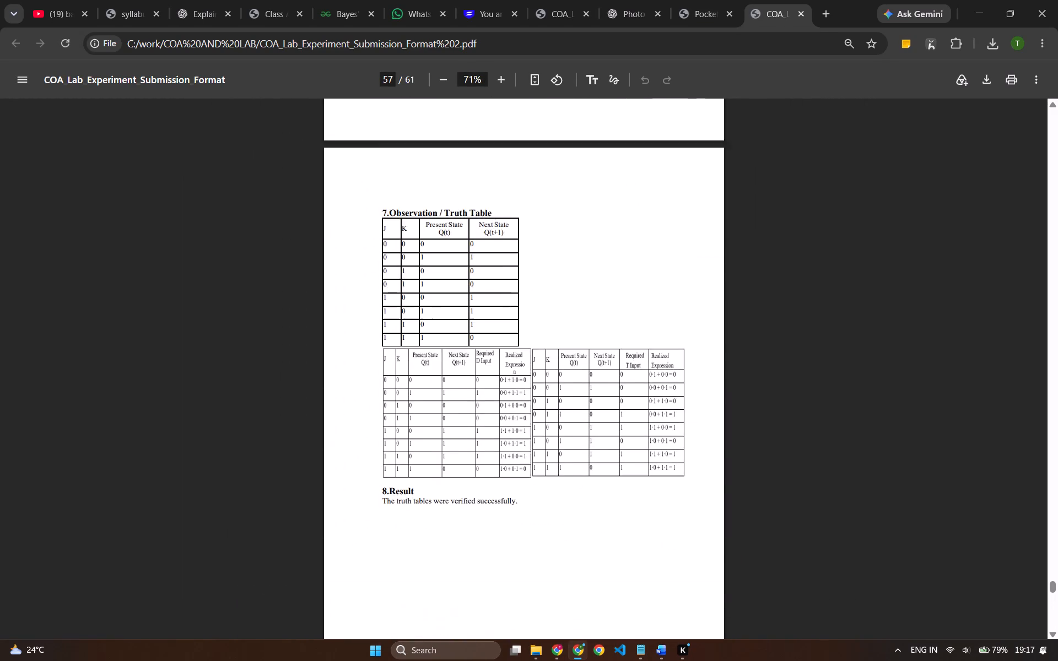
scroll(238, 446, up, 1)
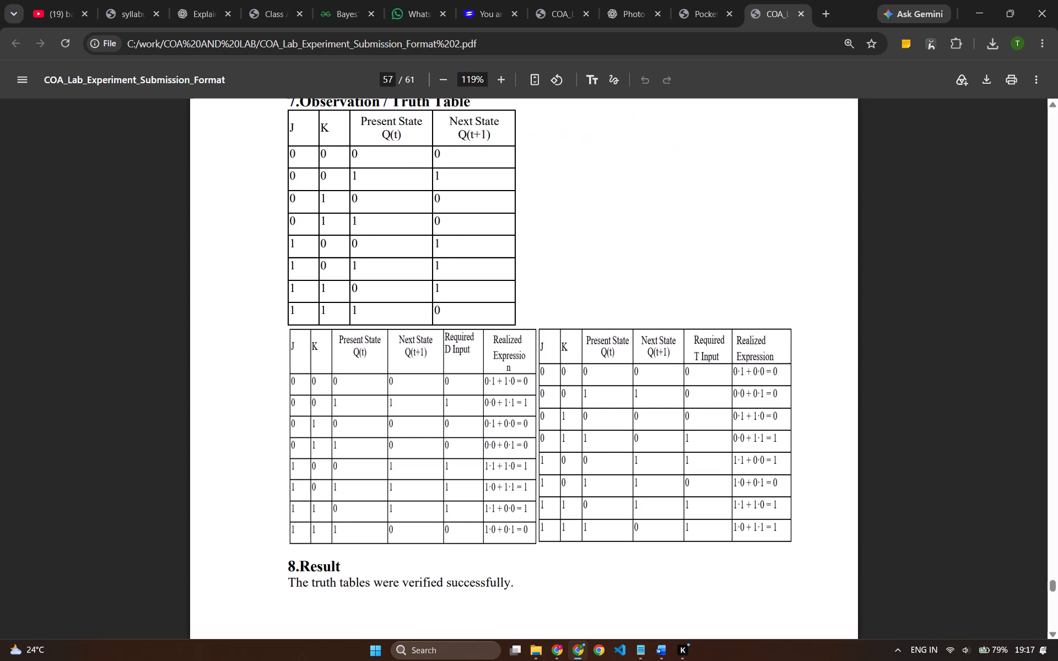
scroll(238, 446, up, 1)
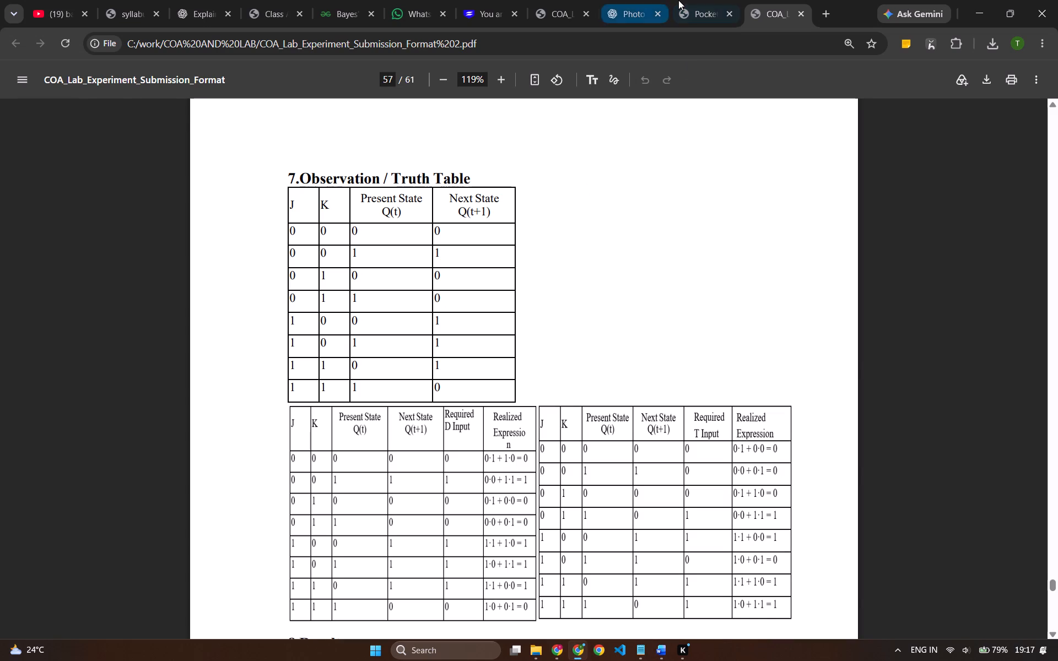
Snip the SR Flip Flop characteristic table from the Experiment 29 to 30 PDF and paste it under the 7.Truth Table heading in Word.
click(678, 0)
click(548, 0)
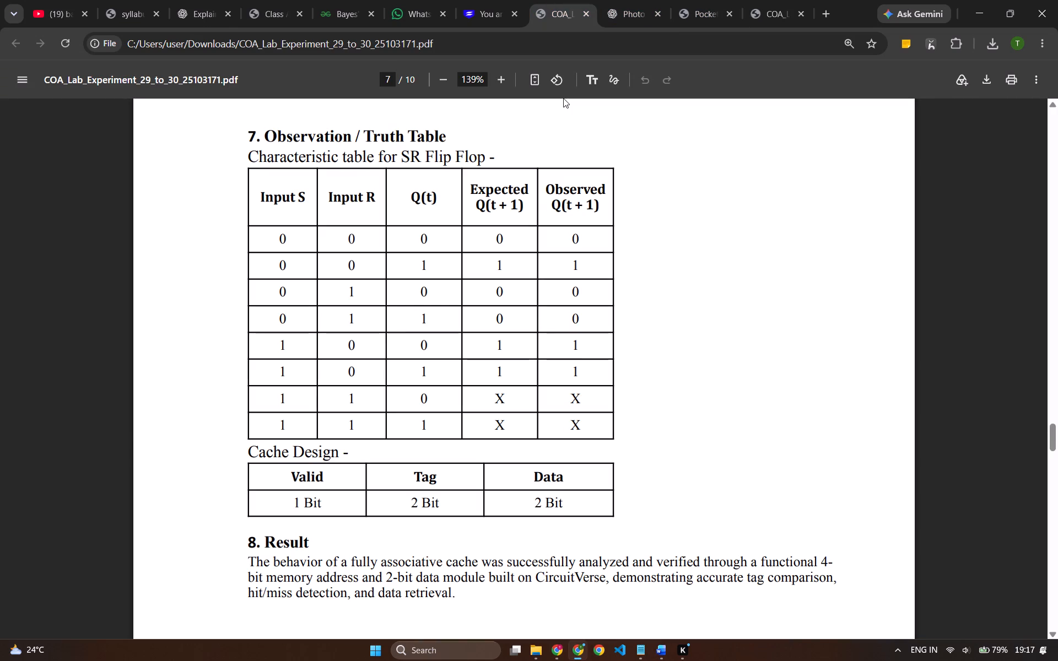
key(shift+super+s)
drag(246, 166, 282, 175)
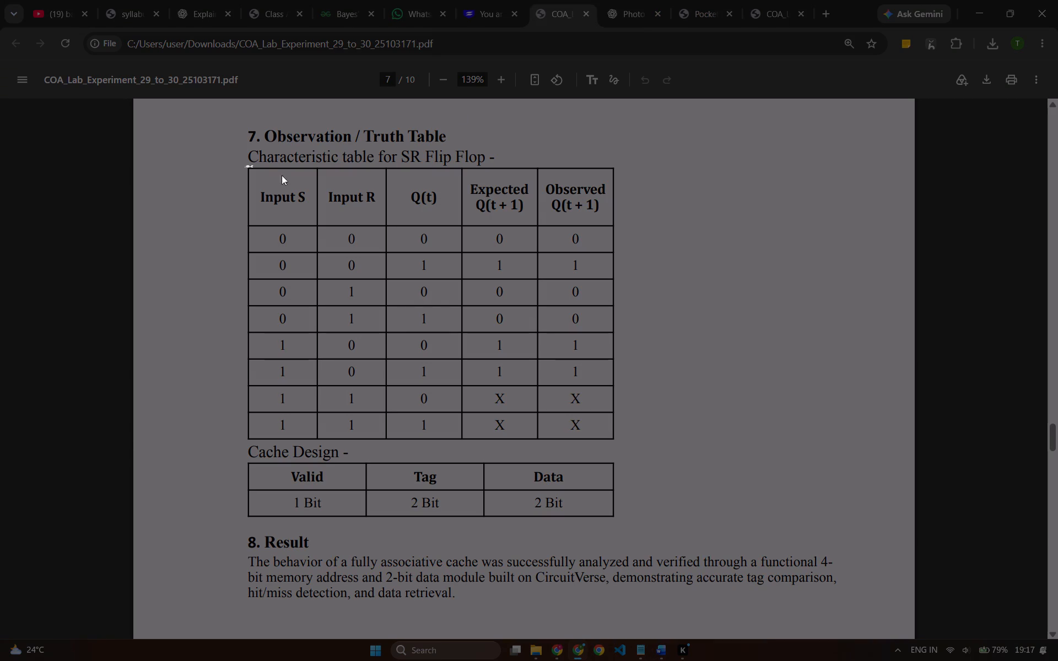
drag(282, 175, 617, 441)
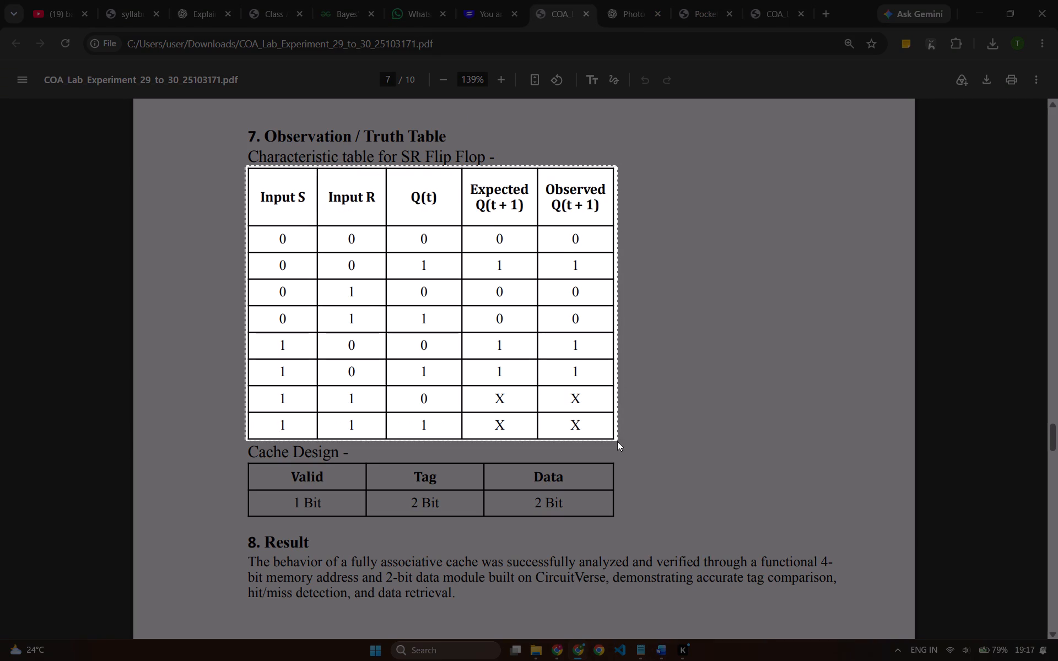
drag(617, 441, 616, 441)
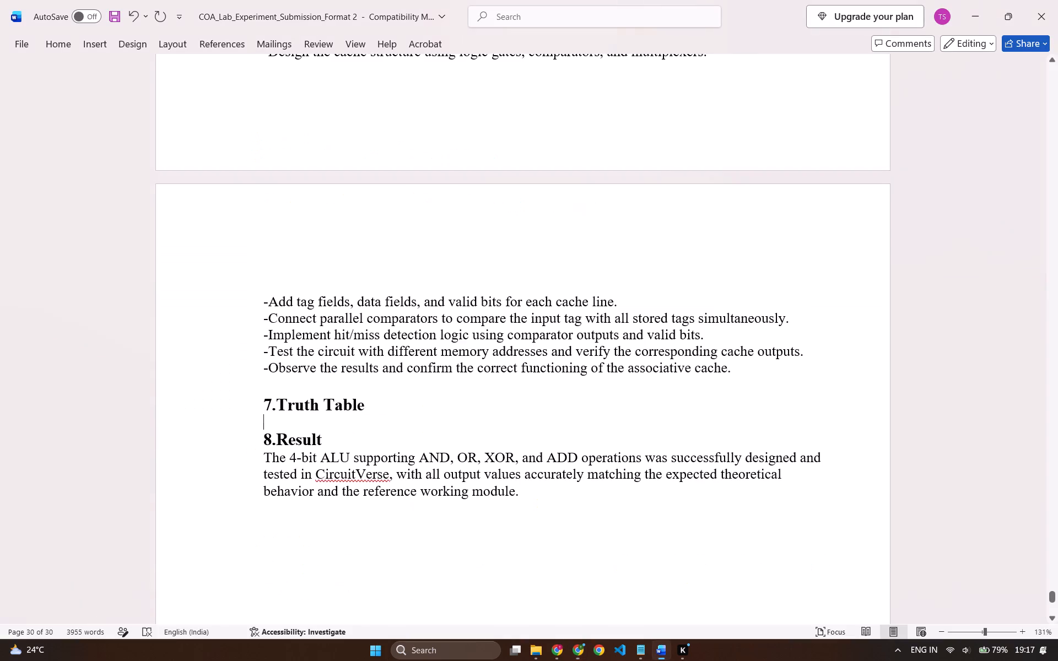
scroll(508, 408, down, 1)
key(ctrl+v)
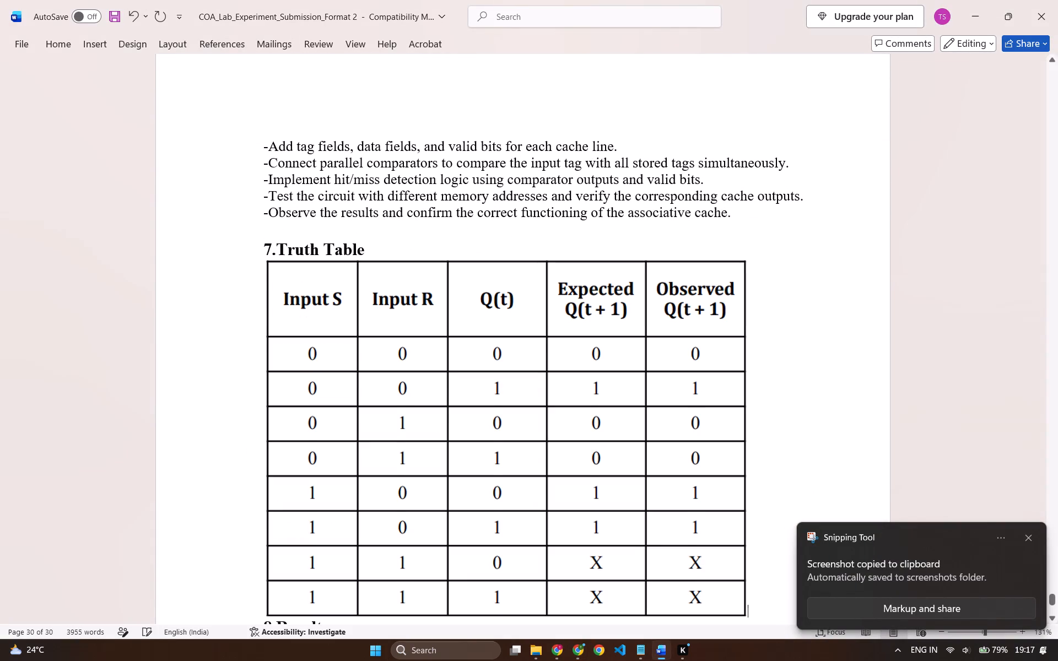
scroll(413, 324, down, 2)
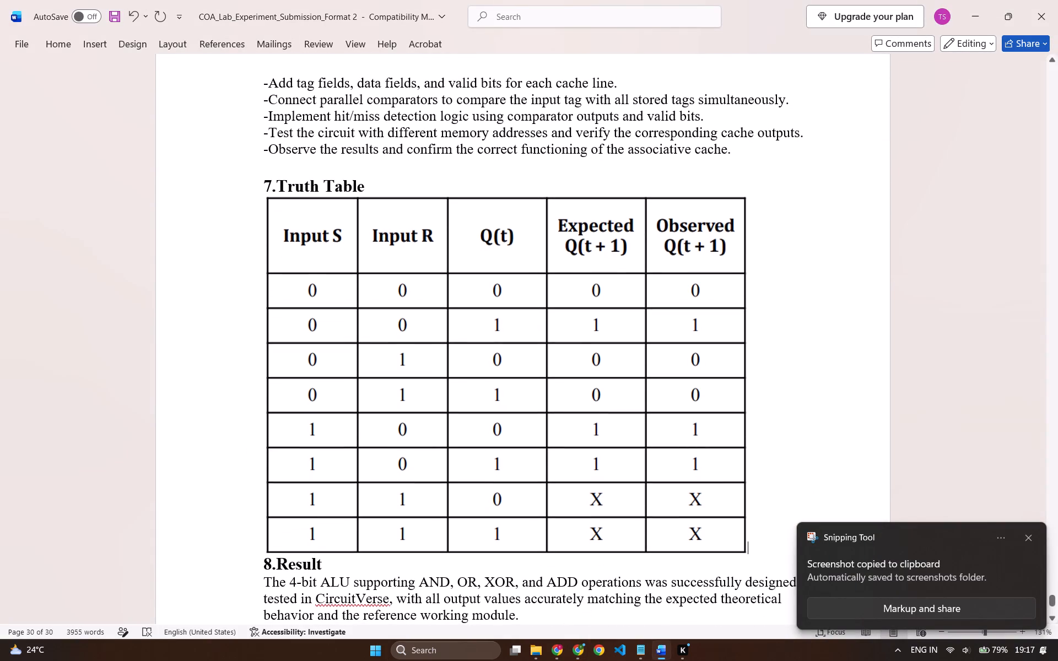
Snip the Valid/Tag/Data Cache Design table from the PDF and paste it below the SR flip-flop table in Word, leaving a blank line between.
key(alt+Tab)
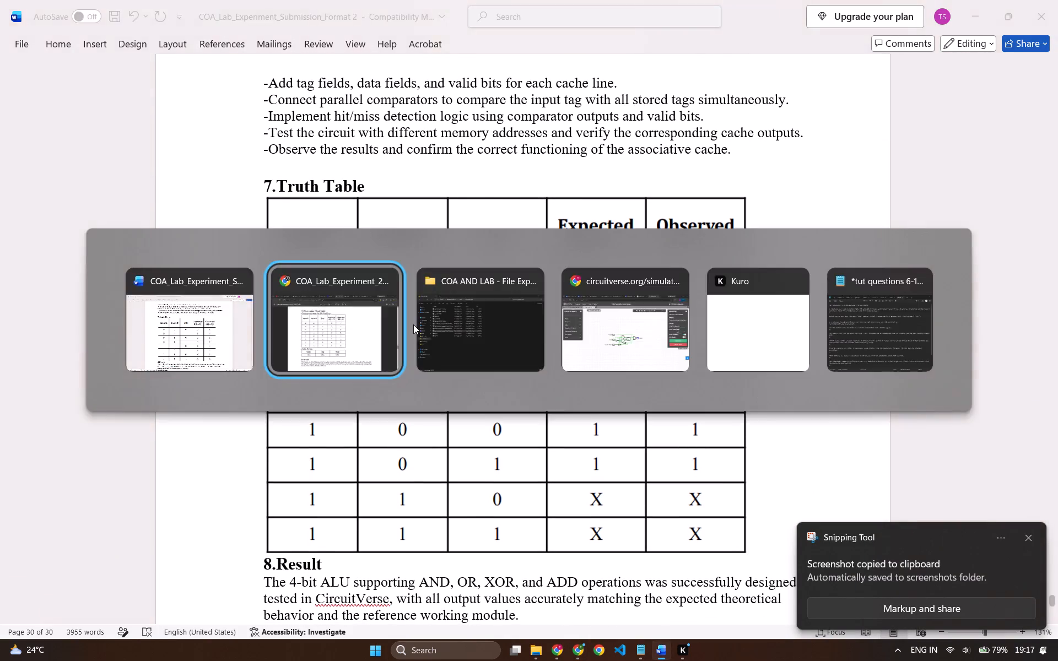
scroll(413, 324, down, 1)
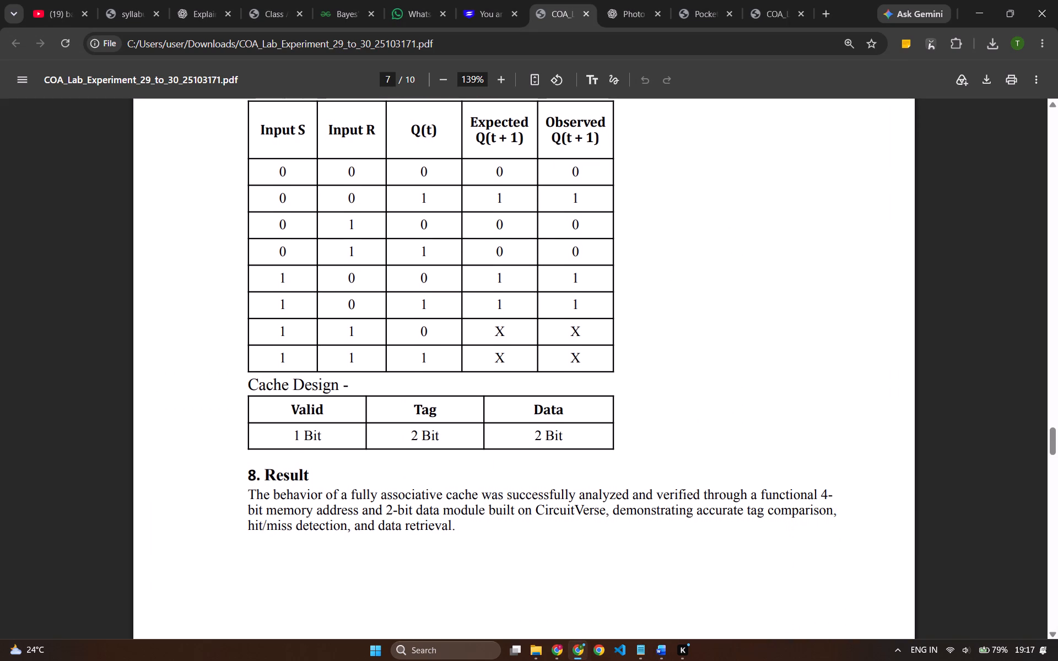
scroll(413, 324, down, 2)
key(shift+super+s)
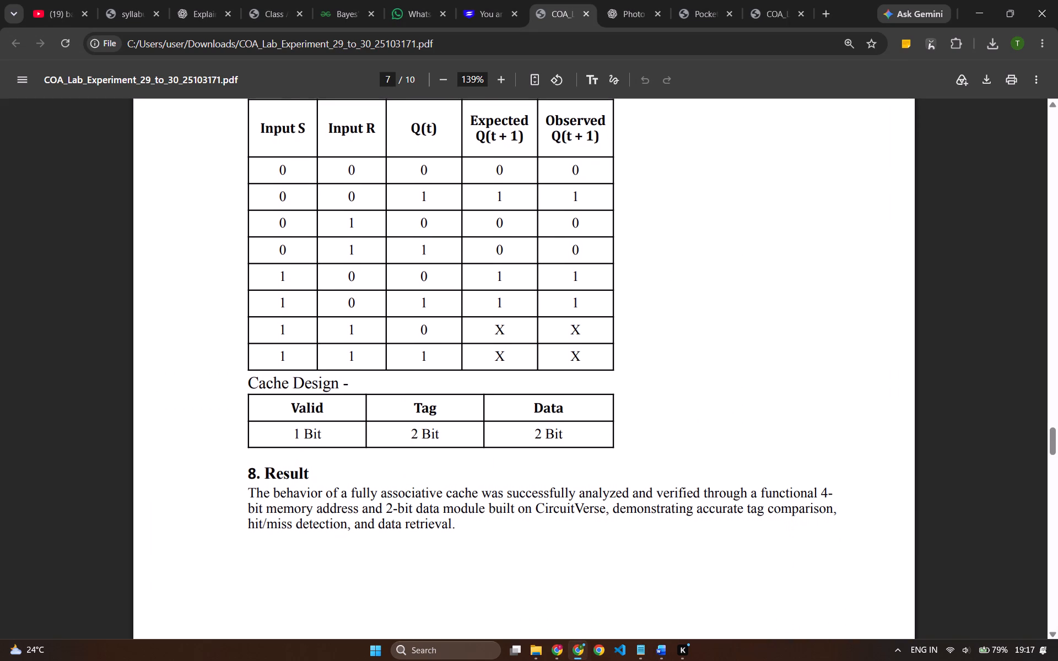
drag(245, 390, 462, 419)
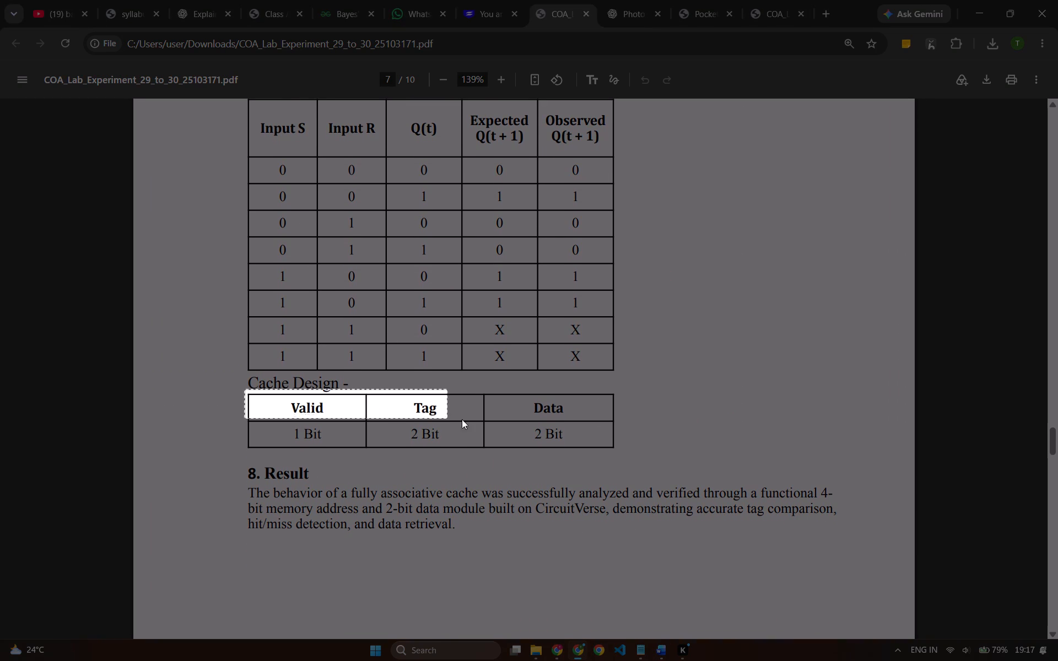
drag(462, 419, 616, 452)
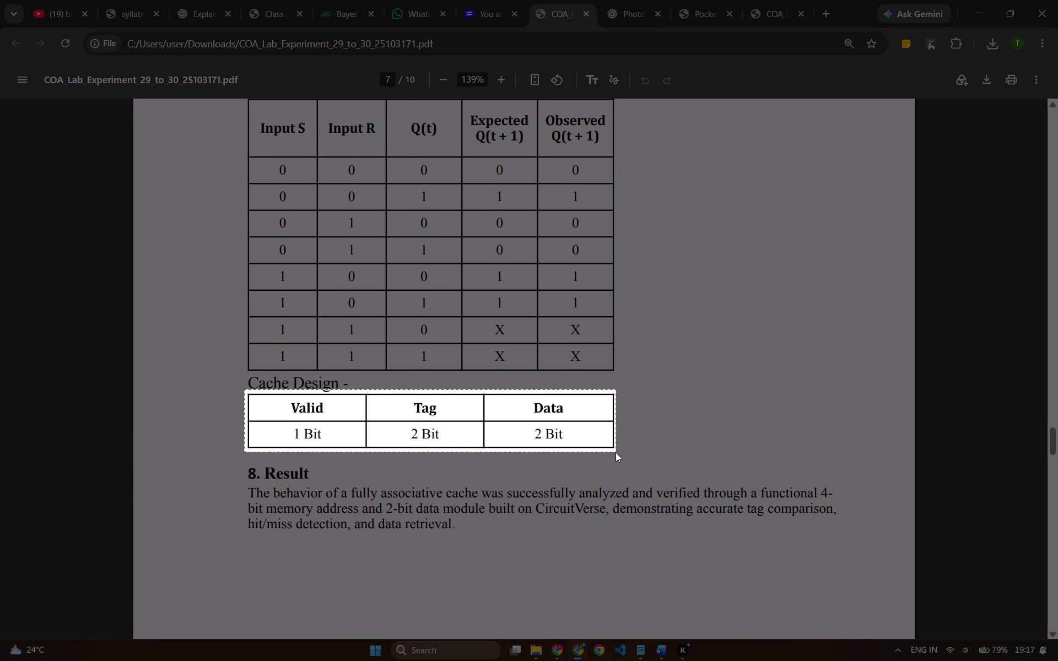
drag(616, 452, 614, 453)
key(alt+Tab)
key(Return)
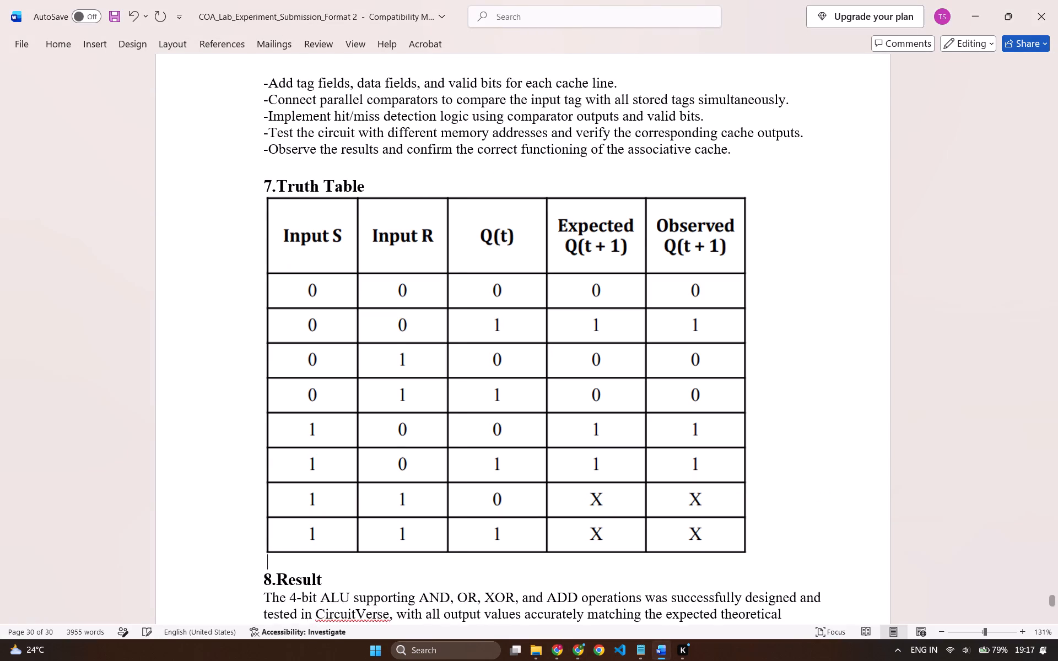
key(Return)
key(ctrl+v)
Add the caption "Cache Design" on the blank line between the two pasted tables.
click(754, 507)
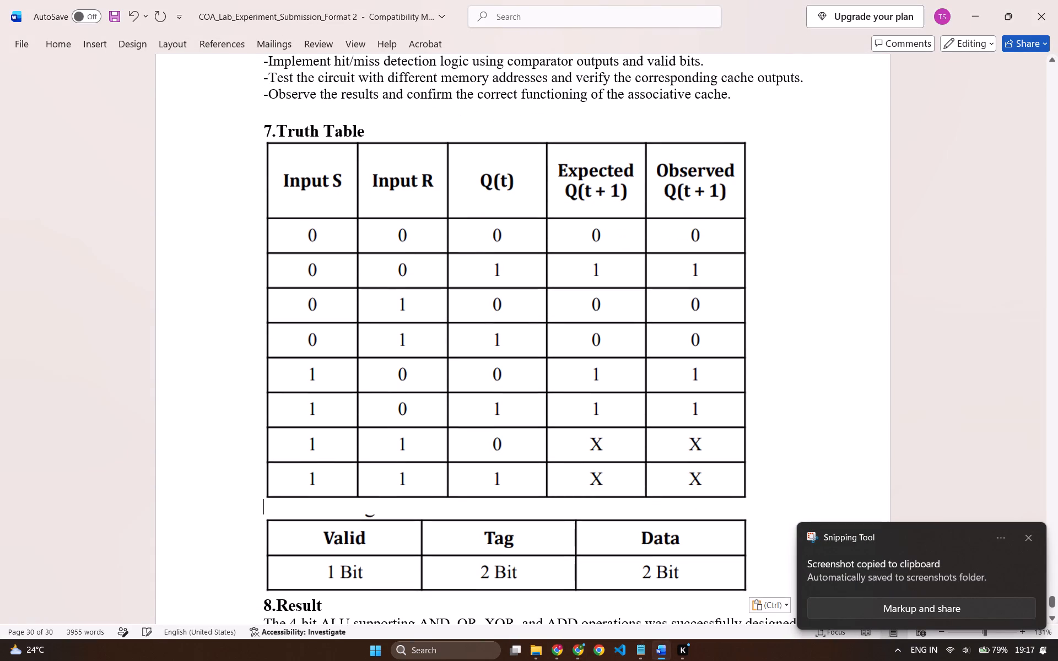
text(Cache Design)
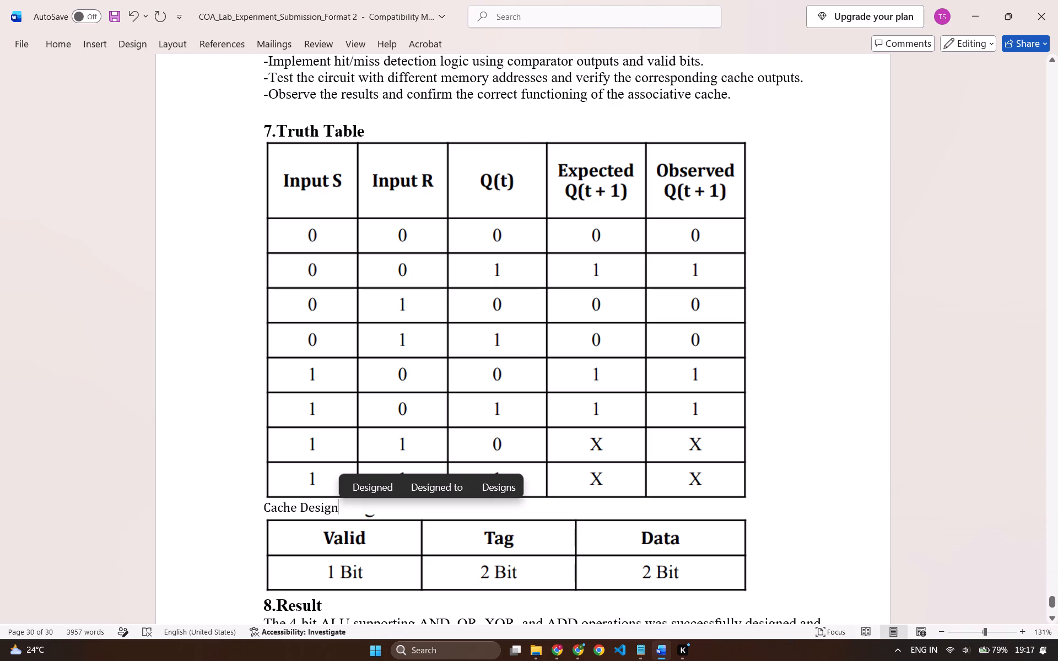
Add the caption "SR Flip Flop" on a new line between the 7.Truth Table heading and the first table, and save the document.
click(445, 128)
key(Right)
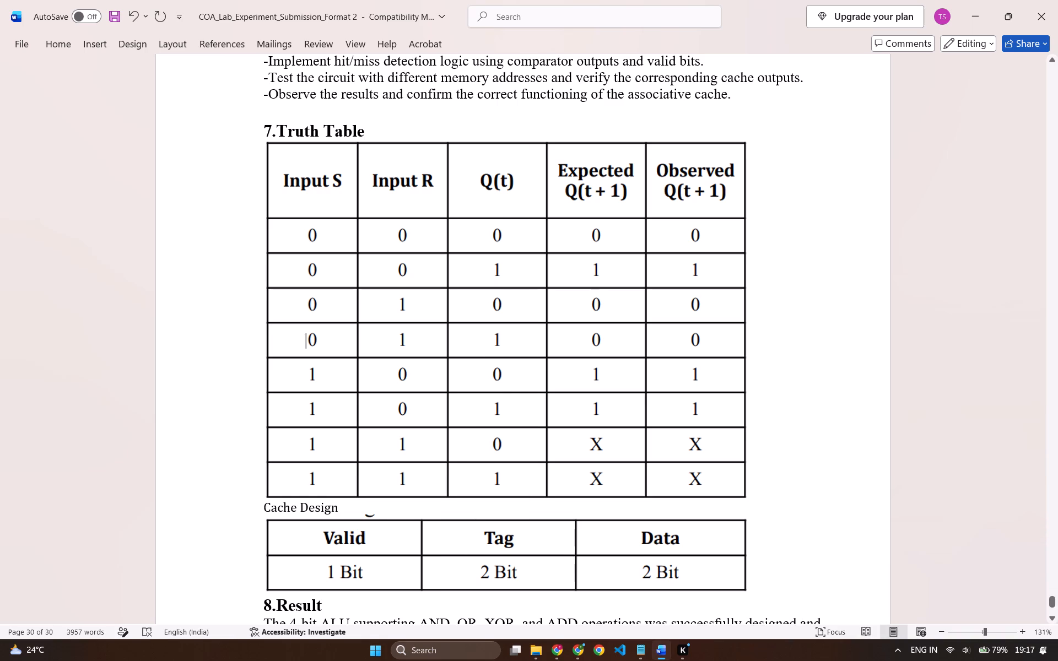
key(Return)
key(Up)
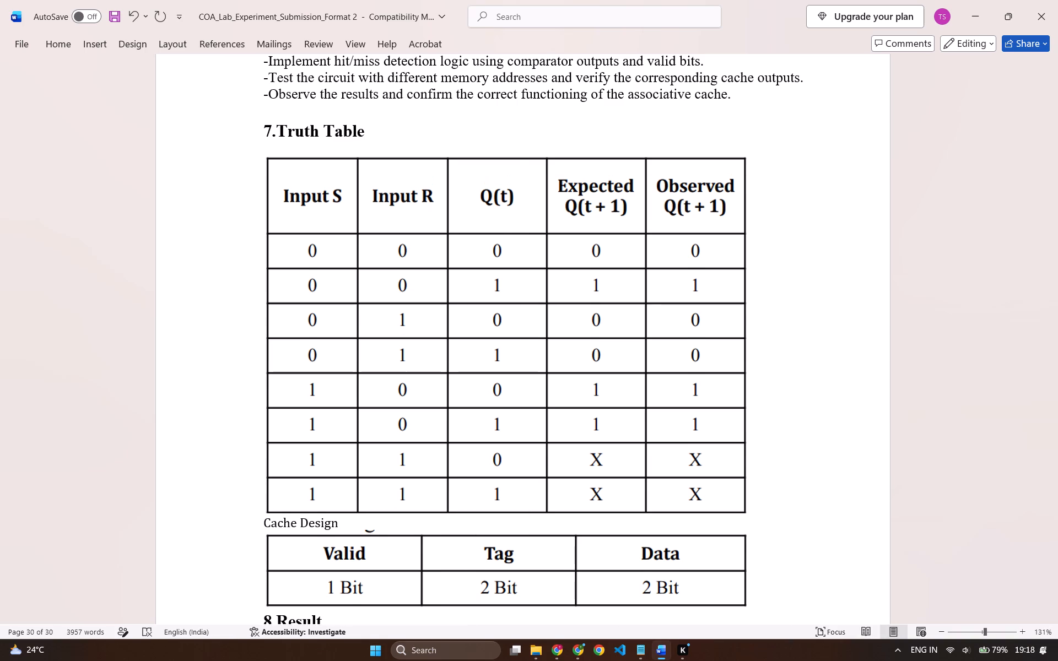
text(SR)
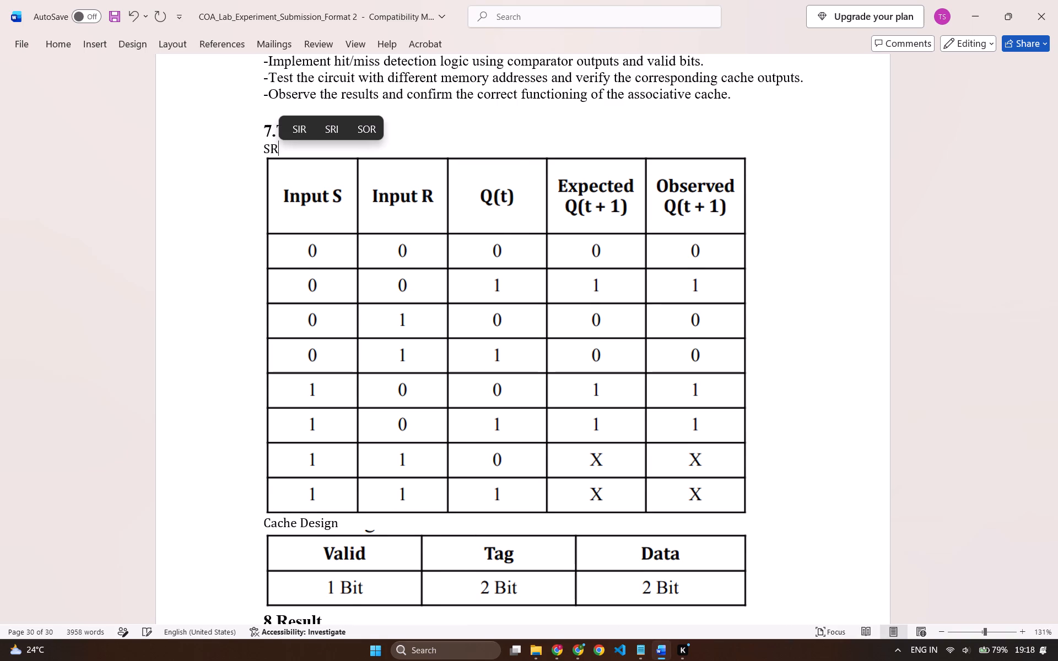
key(space)
text(Flip Flop)
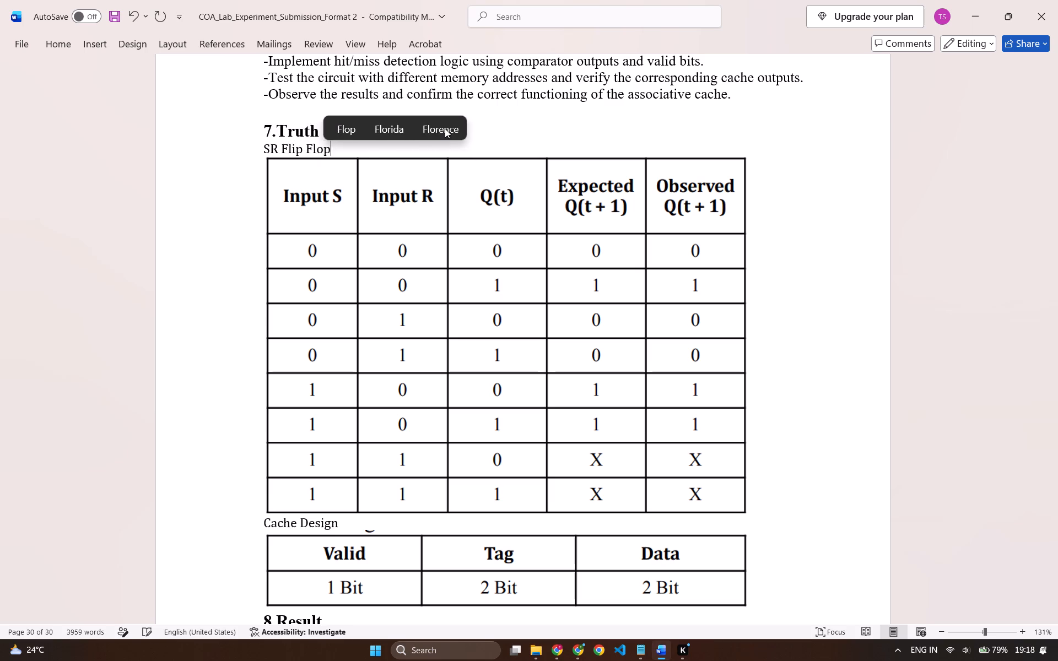
key(ctrl+s)
Replace the 4-bit ALU paragraph under 8.Result with the associative cache result text copied from the ChatGPT conversation, and save the document.
scroll(445, 128, down, 5)
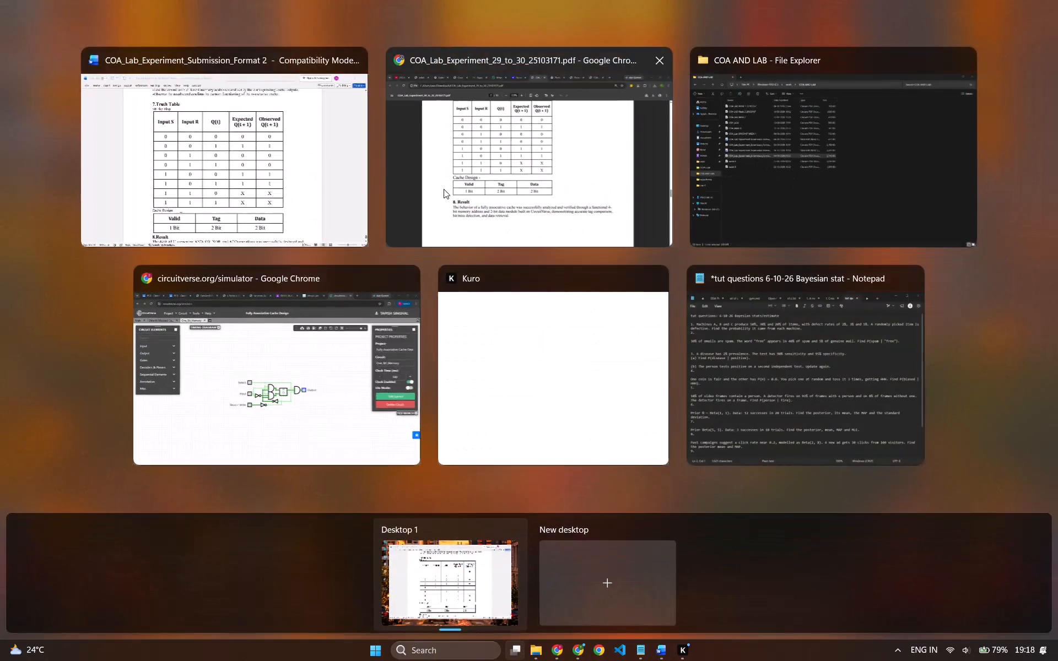
scroll(444, 189, down, 20)
scroll(444, 189, down, 3)
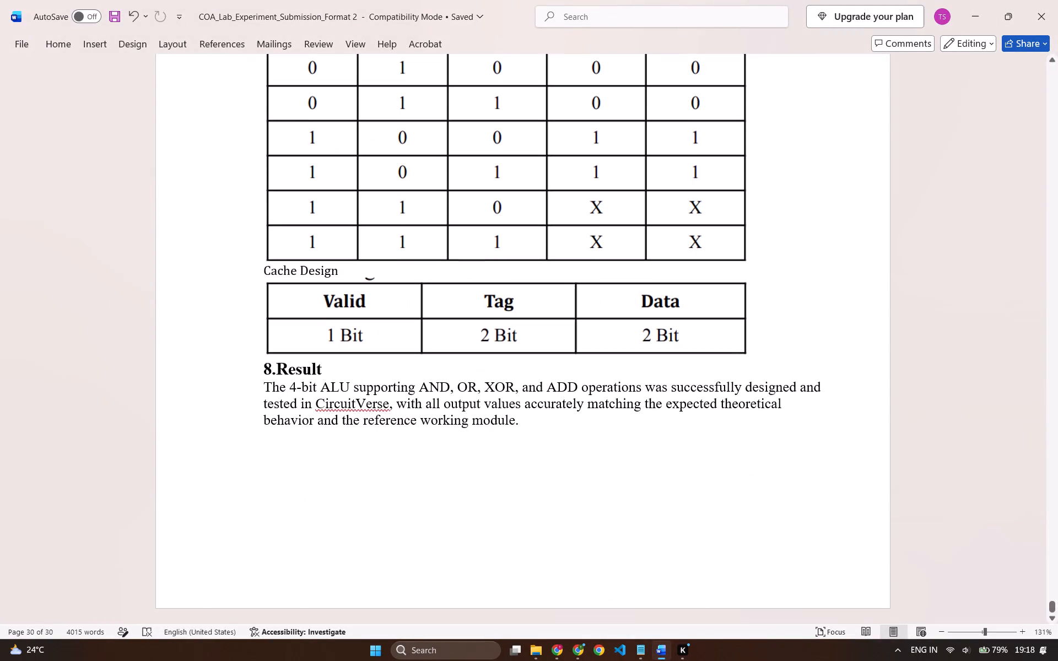
scroll(444, 189, down, 5)
key(alt+Tab)
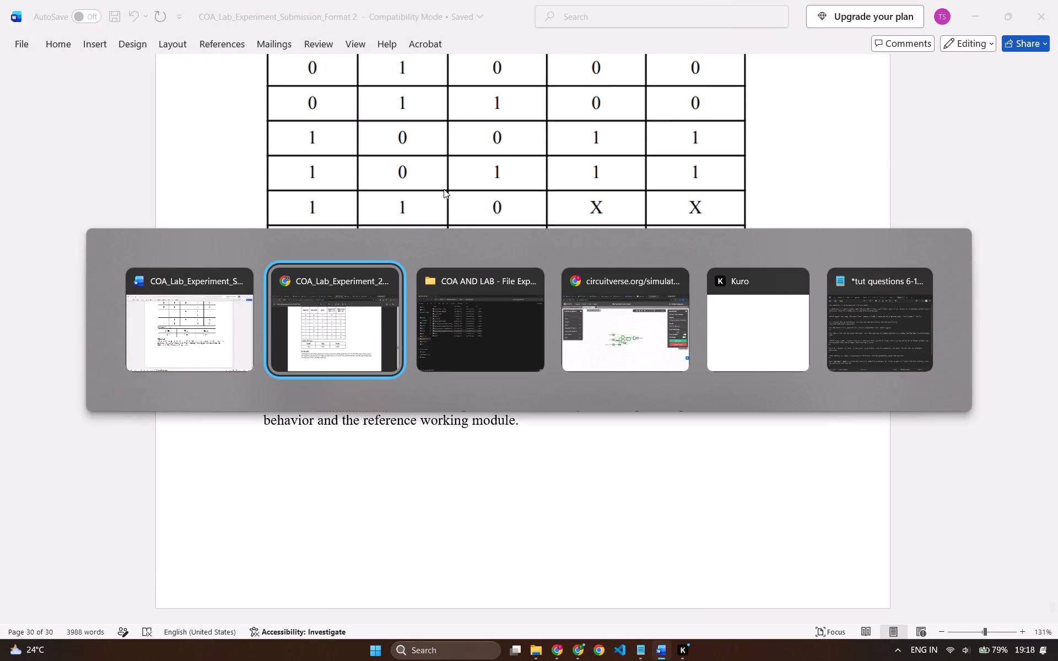
key(alt+Tab)
key(alt+Tab)
key(alt+Tab)
key(alt+Tab)
key(alt+Tab)
key(alt+Tab)
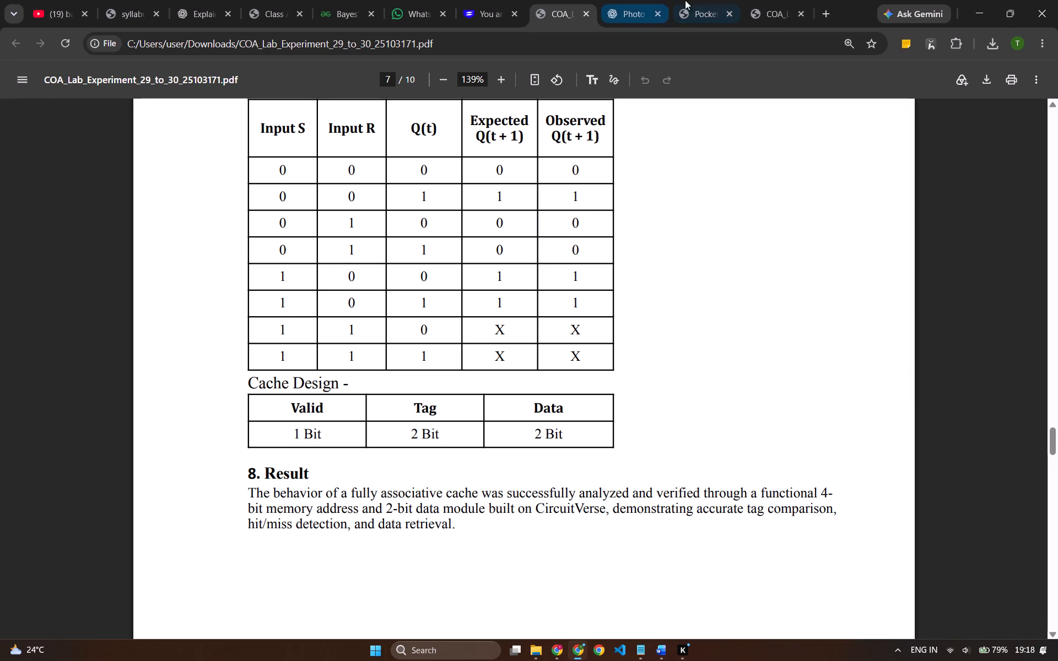
click(641, 4)
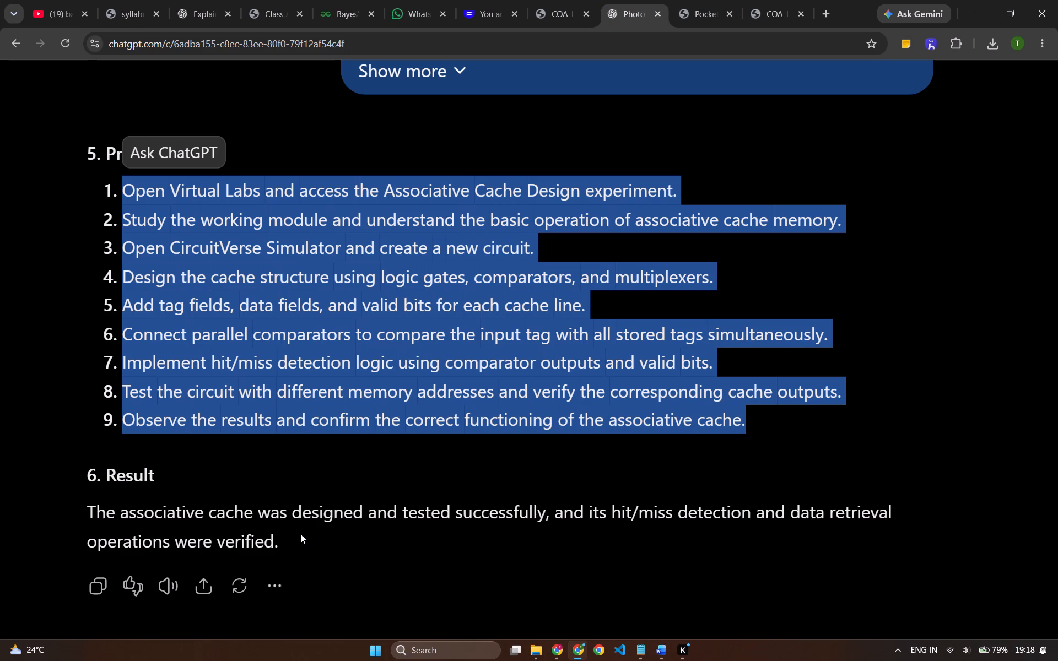
drag(300, 534, 84, 512)
key(ctrl+c)
key(alt+Tab)
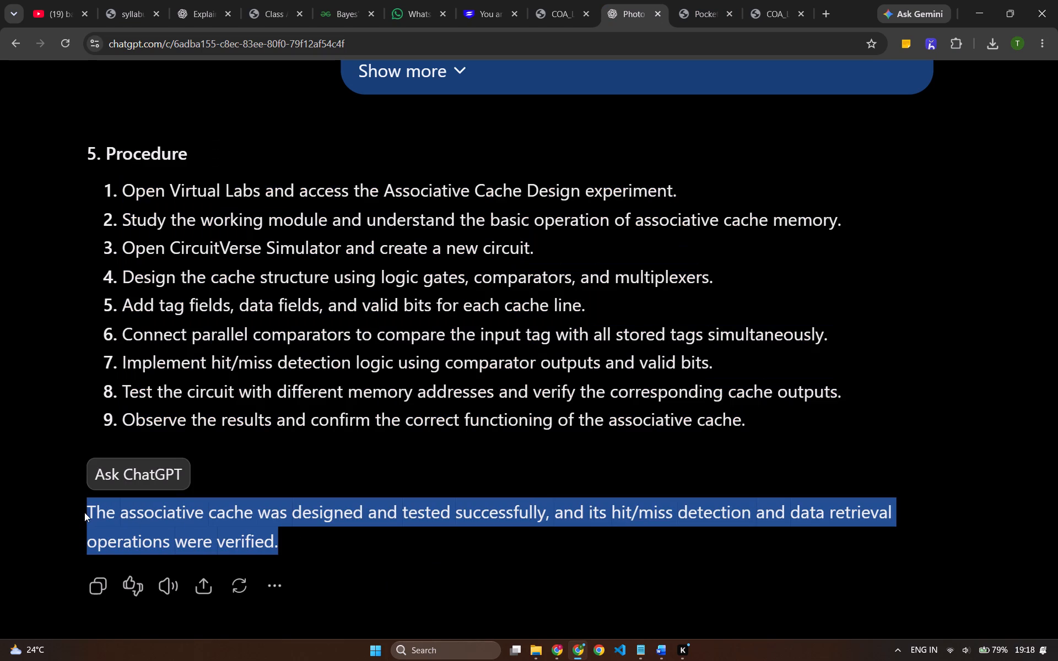
drag(538, 421, 301, 414)
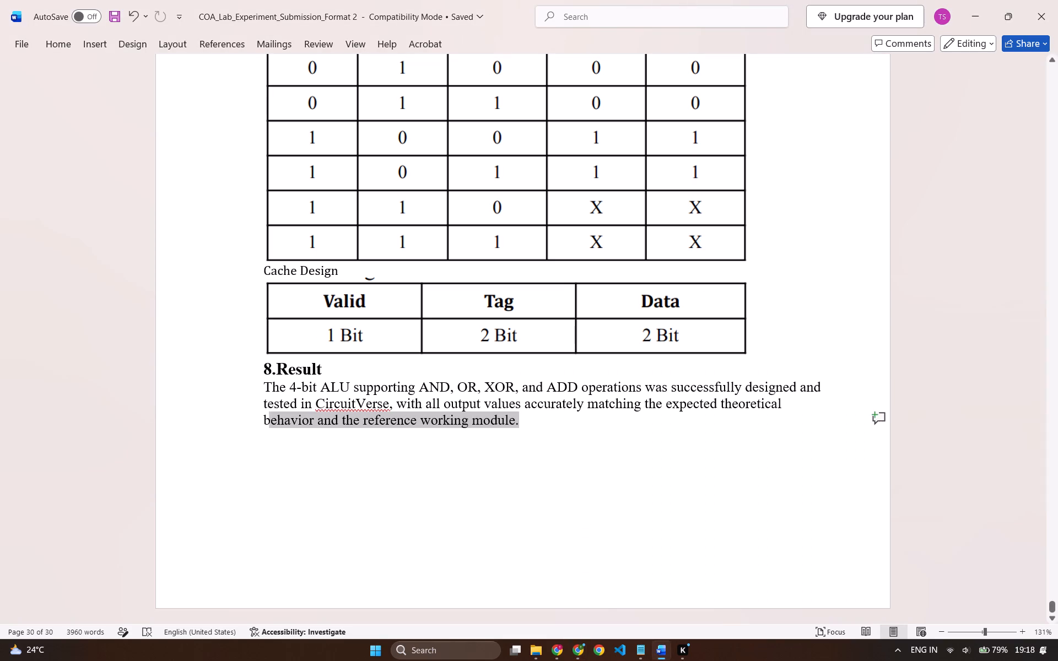
drag(301, 414, 270, 389)
key(ctrl+v)
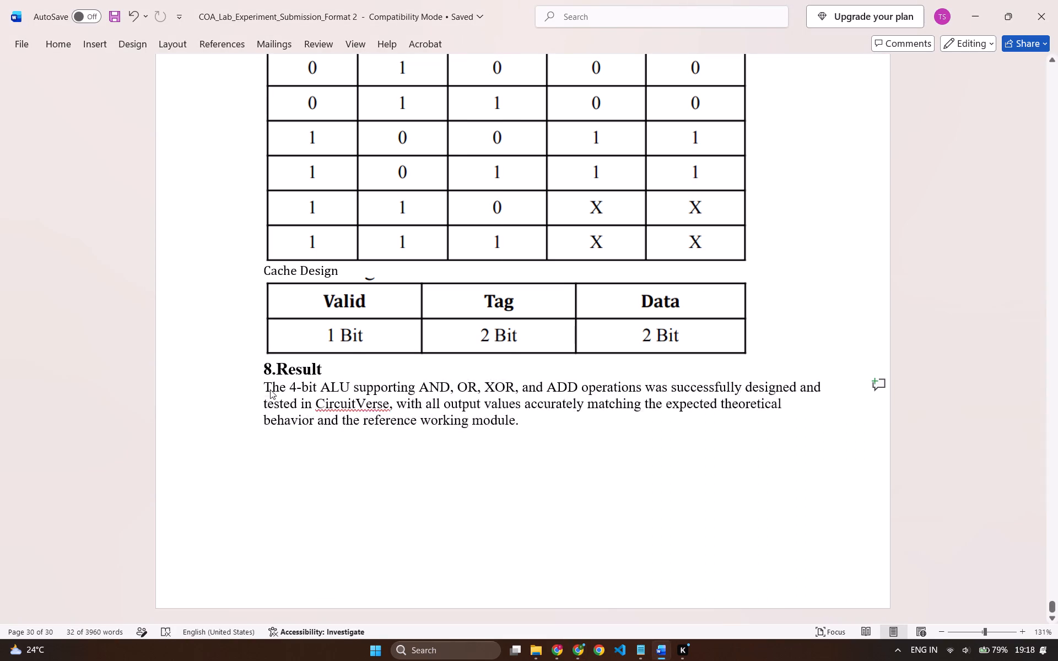
click(271, 387)
key(BackSpace)
key(ctrl+s)
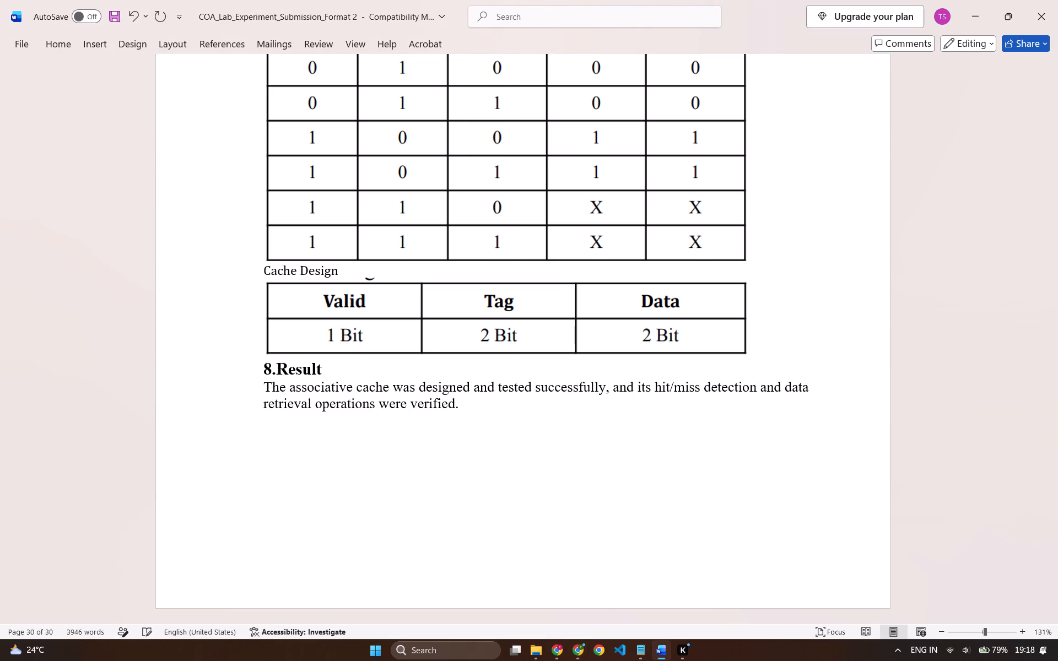
Insert a blank line between the Cache Design table and the 8.Result heading, and save the document.
click(752, 335)
key(Return)
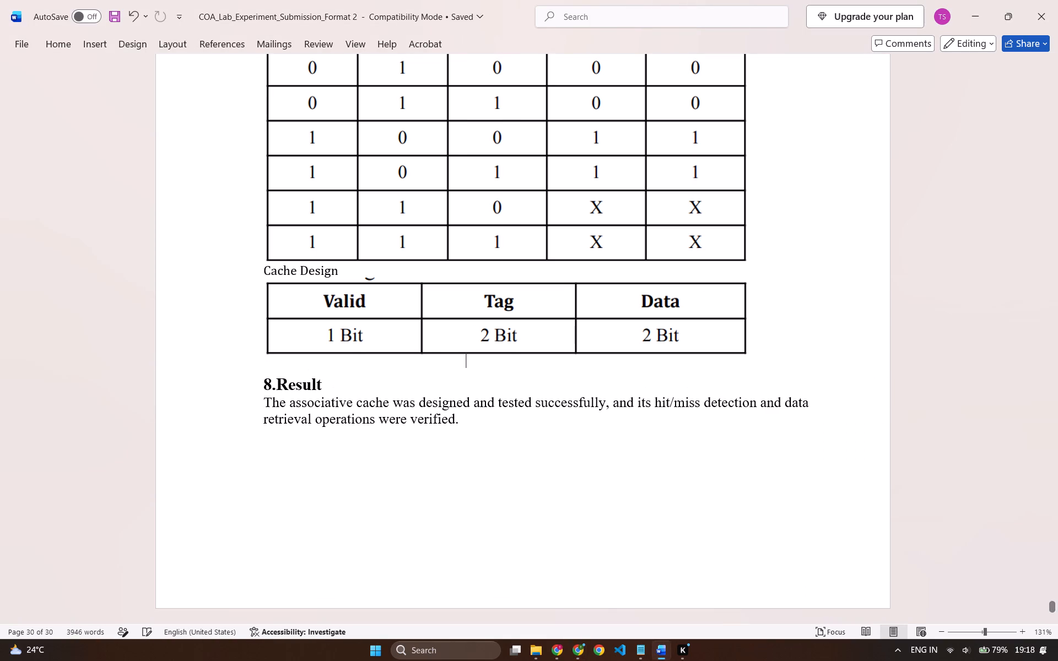
key(ctrl+s)
scroll(752, 335, up, 2)
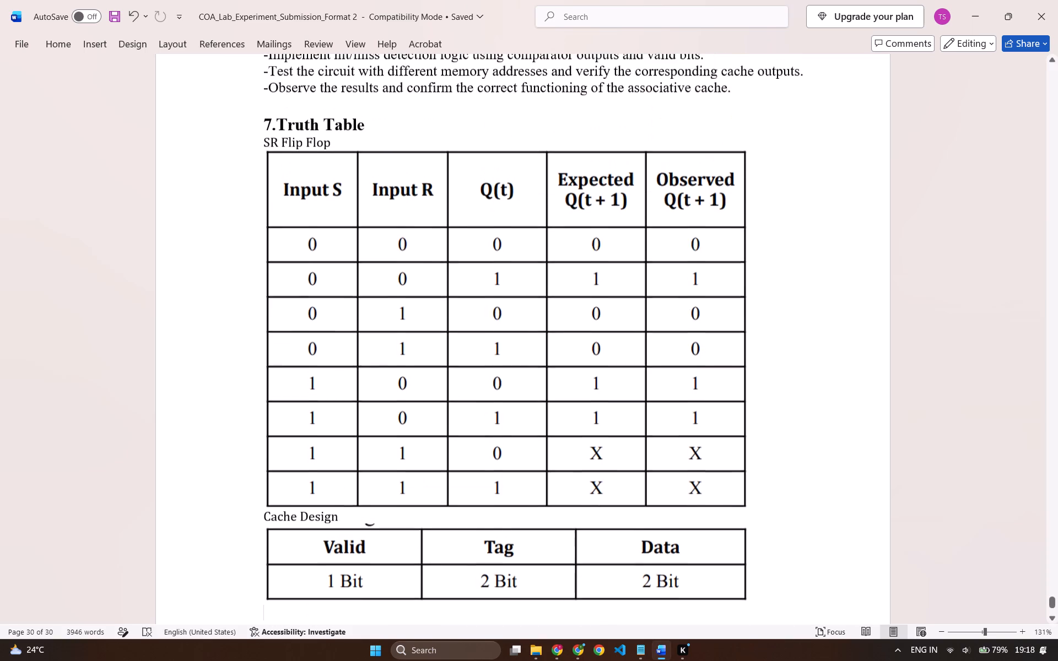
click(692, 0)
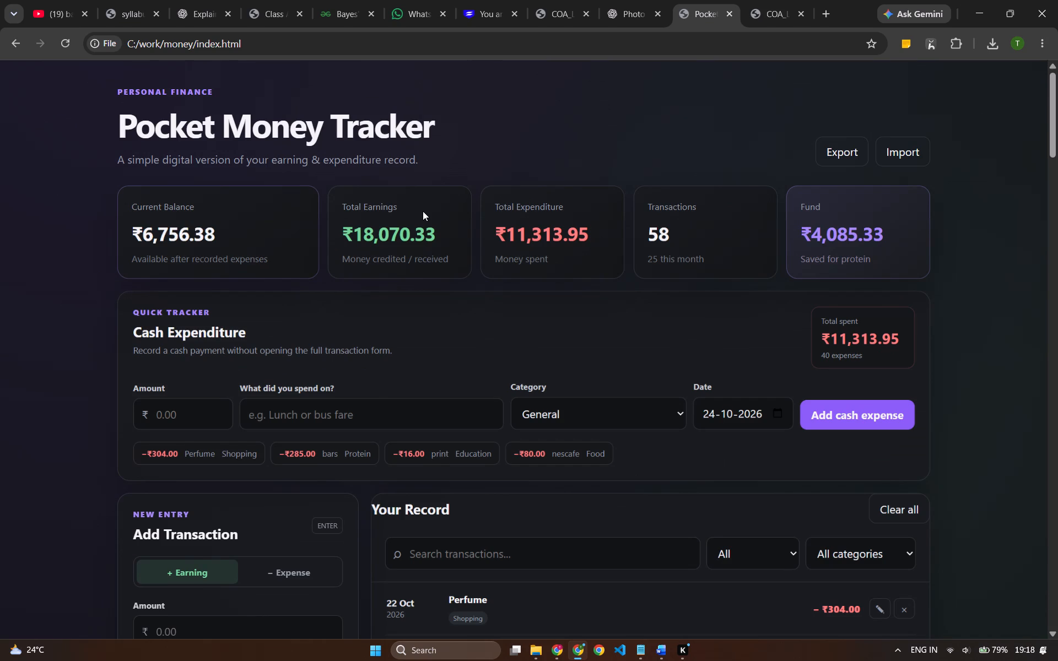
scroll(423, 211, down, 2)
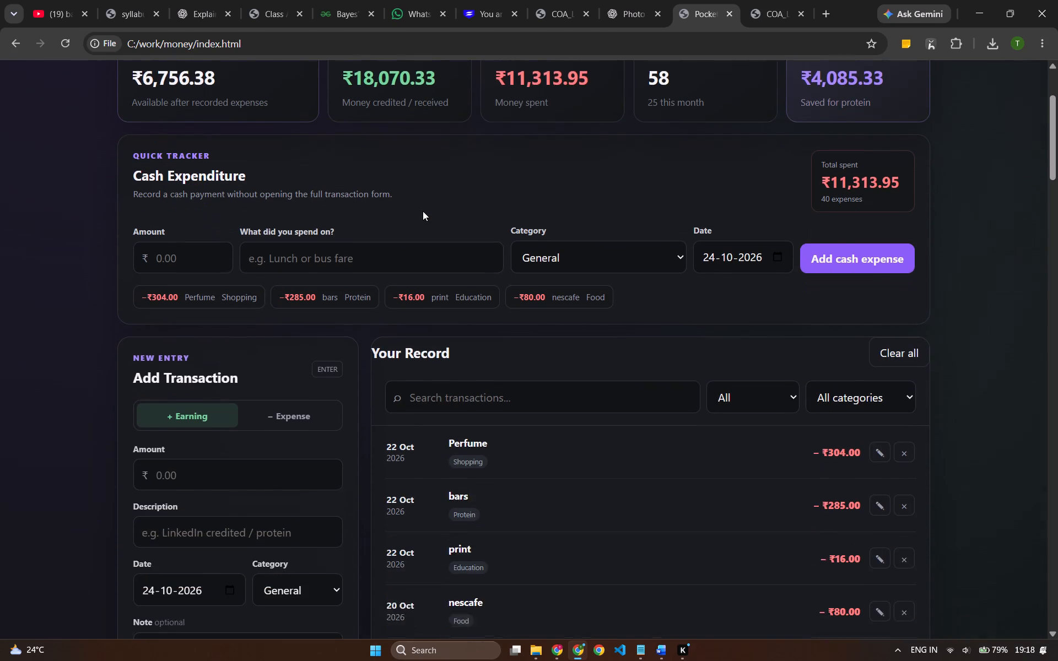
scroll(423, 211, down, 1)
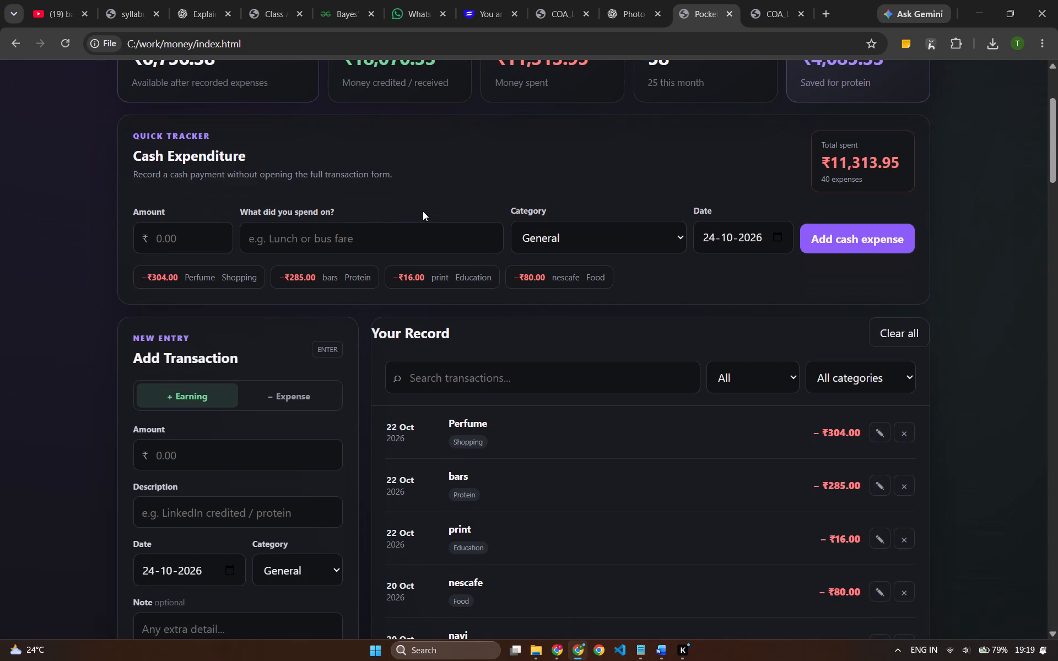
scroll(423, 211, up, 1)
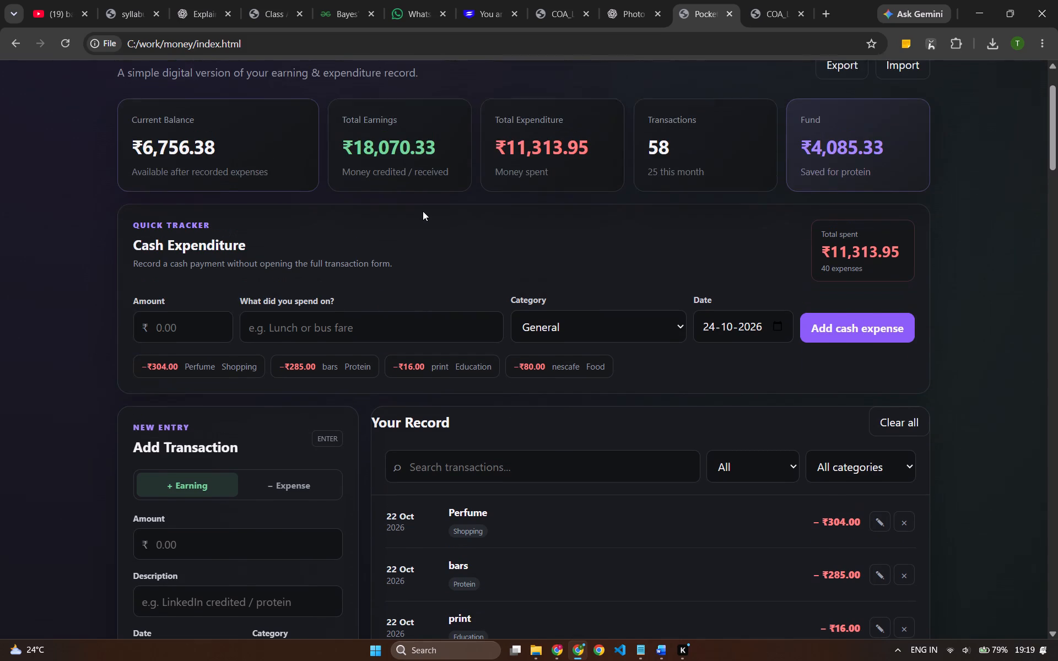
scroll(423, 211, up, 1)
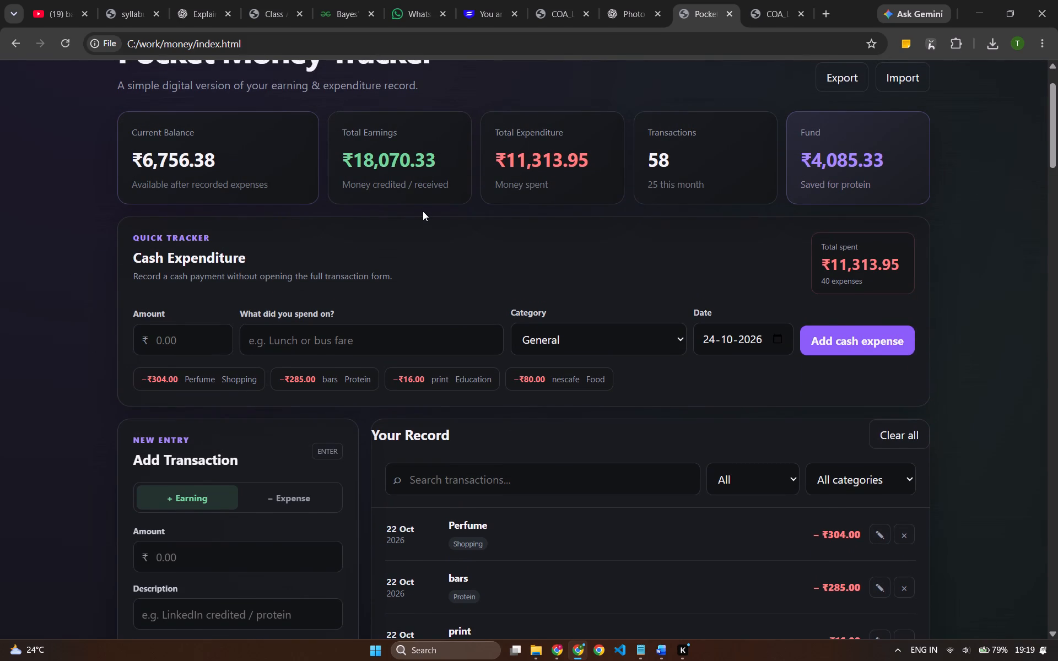
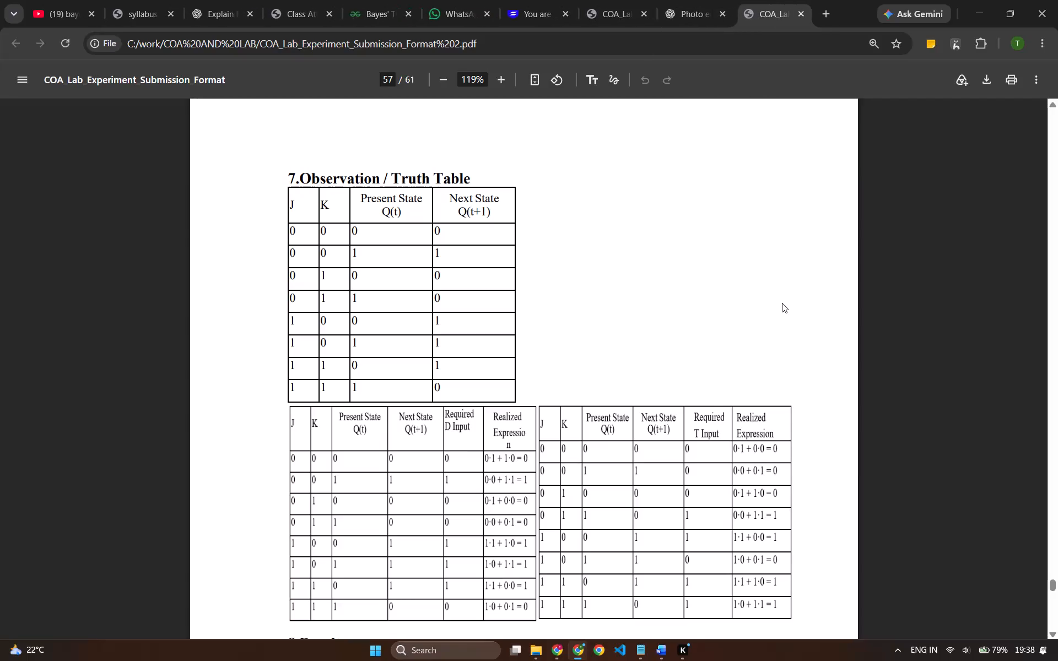
Examine the reference PDFs in the browser, including the start of the Experiment 30 section in the downloaded Experiment 29 to 30 file.
scroll(782, 303, down, 11)
scroll(782, 303, up, 2)
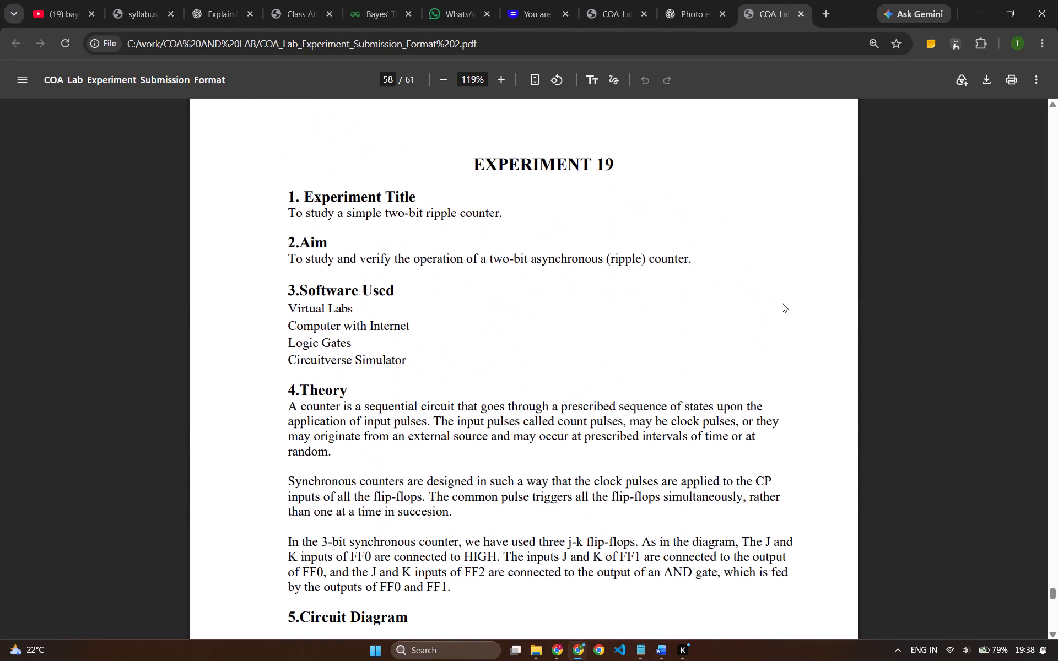
click(594, 0)
scroll(759, 326, down, 6)
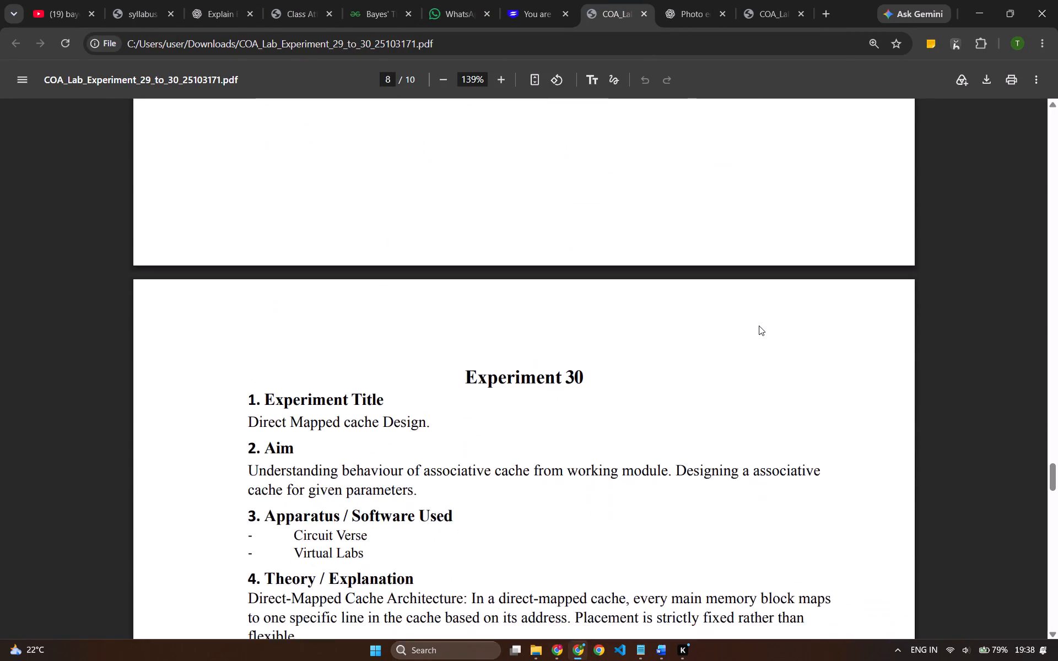
scroll(759, 326, down, 1)
scroll(759, 326, up, 6)
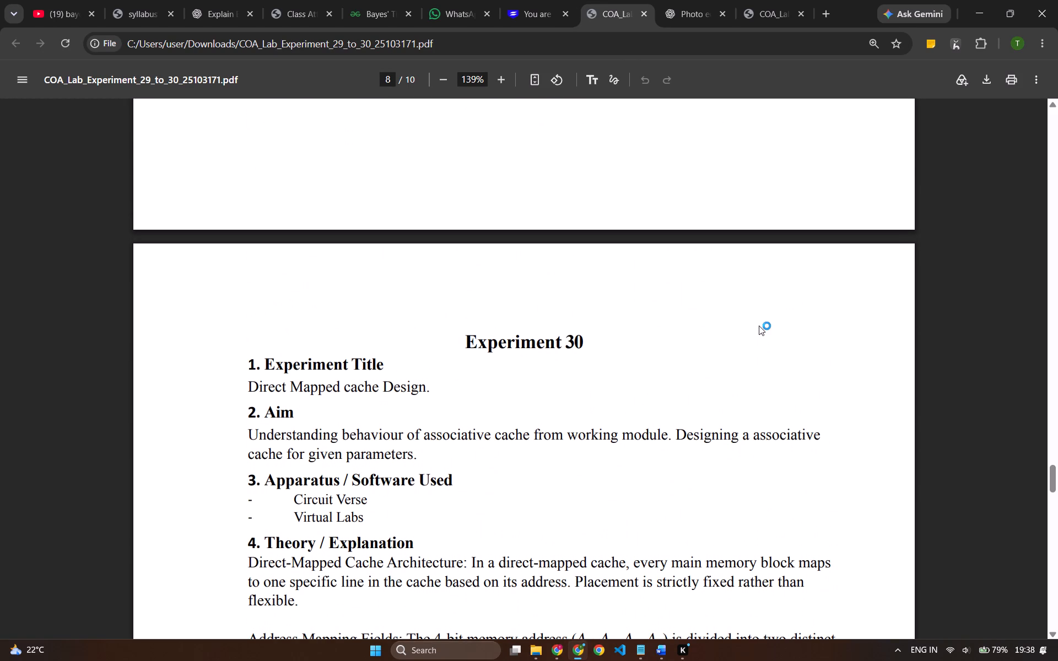
In the Word document, duplicate the whole Experiment 29 write-up, from its heading through the 8.Result text, onto a new page after it.
key(alt+Tab)
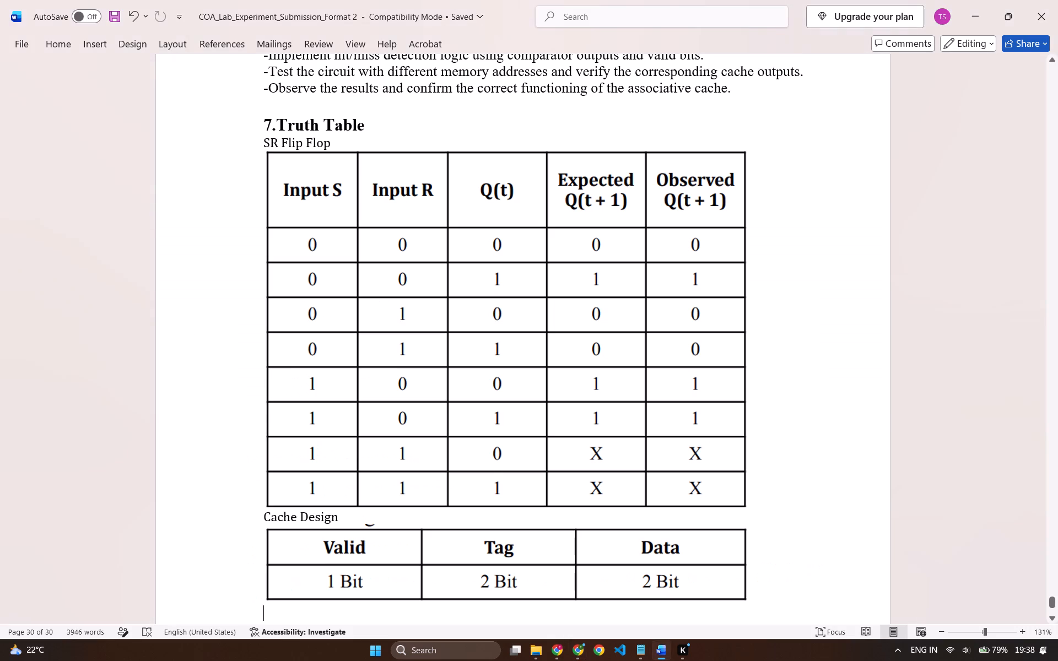
scroll(762, 194, down, 7)
ctrl+scroll(762, 194, down, 6)
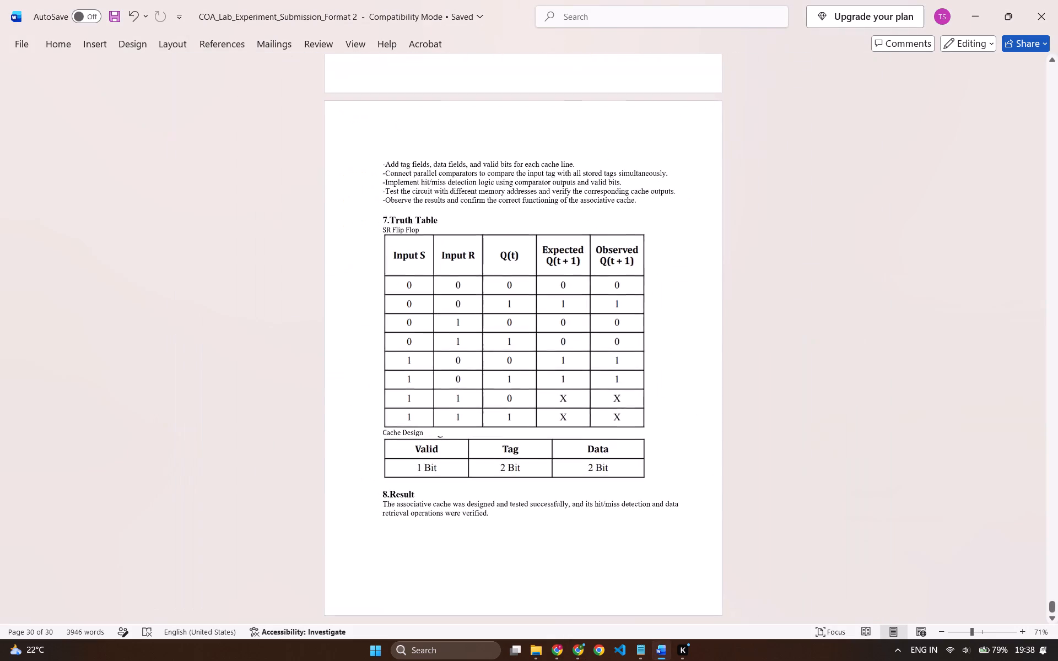
ctrl+scroll(762, 194, down, 1)
scroll(762, 194, up, 7)
scroll(762, 194, down, 1)
scroll(762, 194, up, 1)
scroll(762, 194, down, 4)
scroll(762, 194, up, 1)
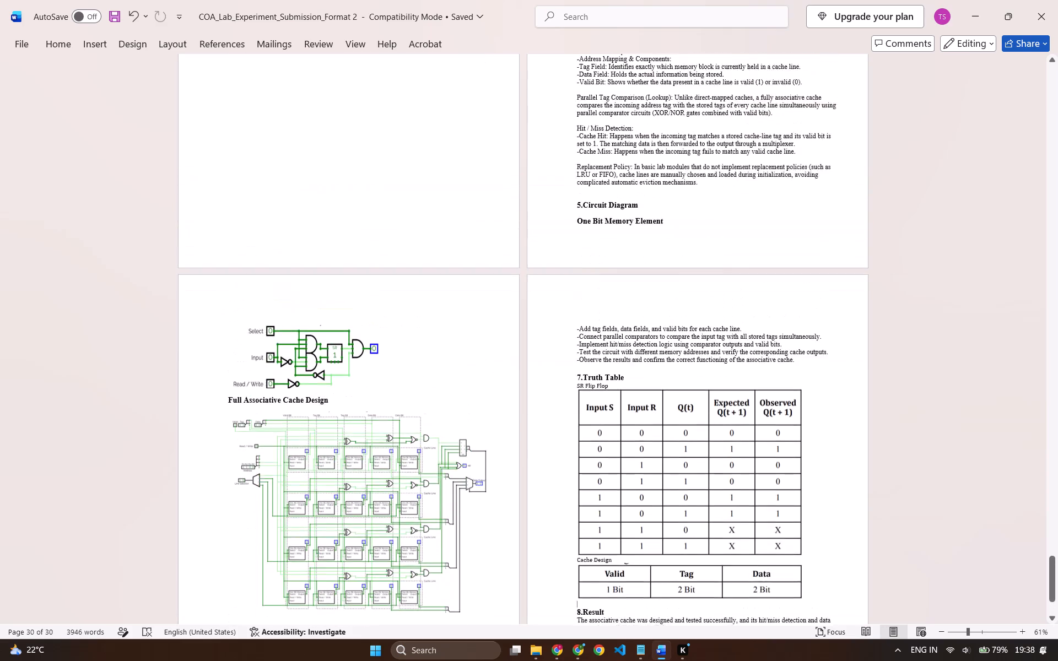
scroll(762, 194, up, 4)
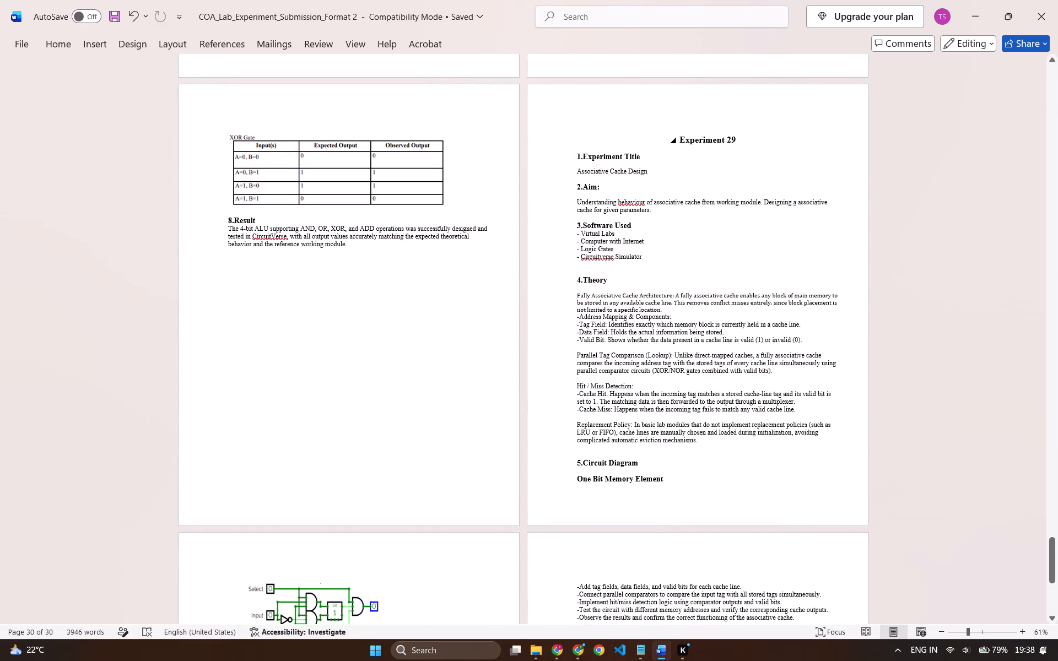
click(674, 137)
click(655, 119)
drag(682, 133, 717, 660)
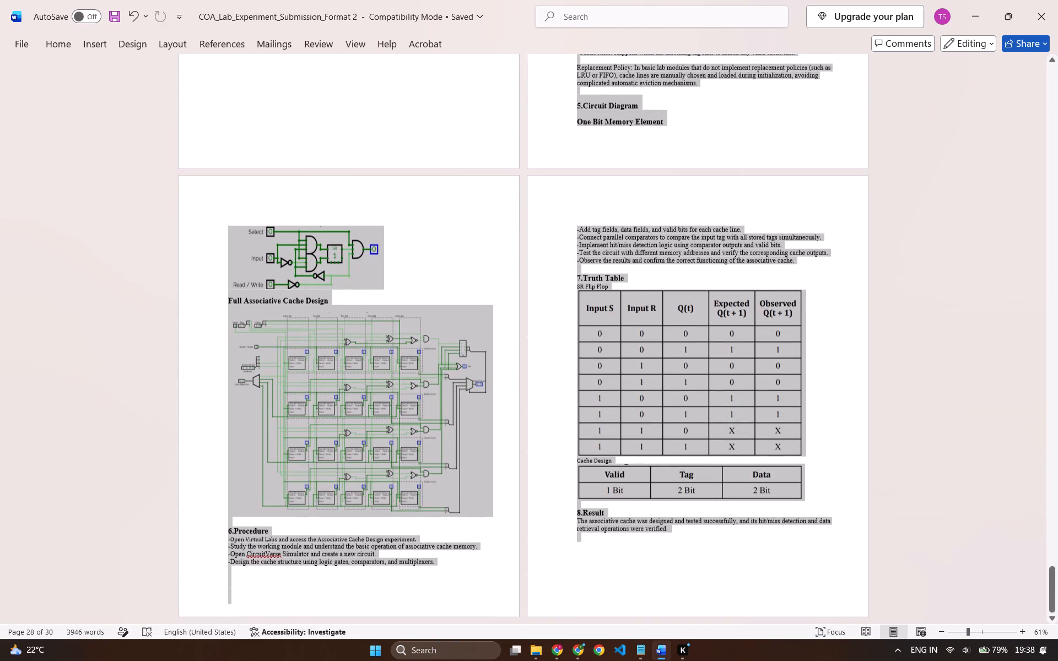
drag(717, 660, 678, 570)
key(ctrl+c)
double_click(678, 570)
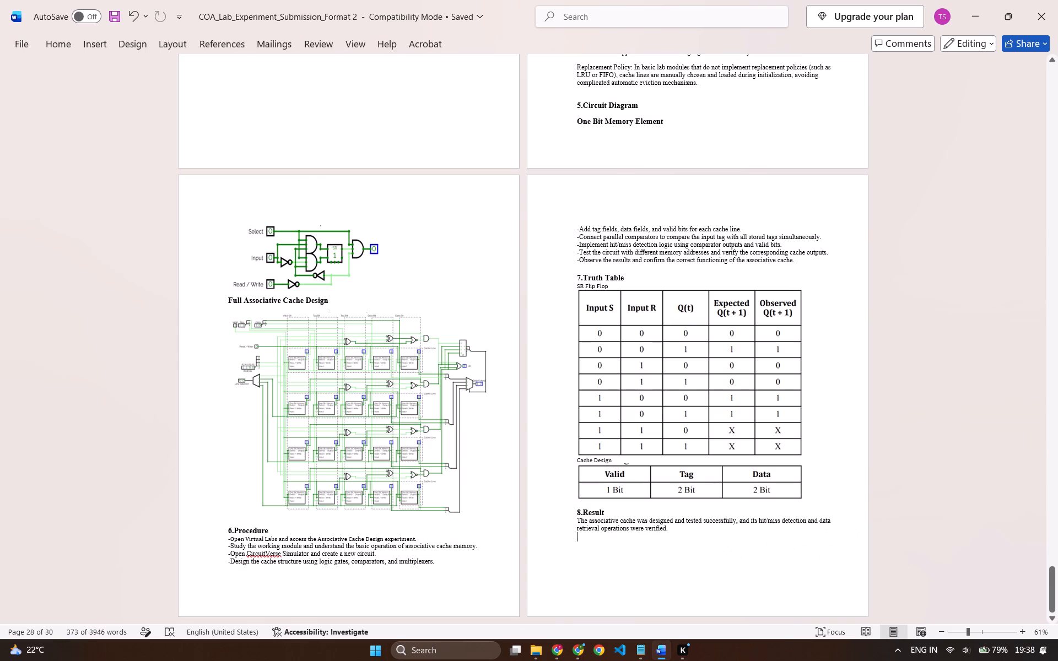
key(Return)
key(Return)
key(Return)
key(Return)
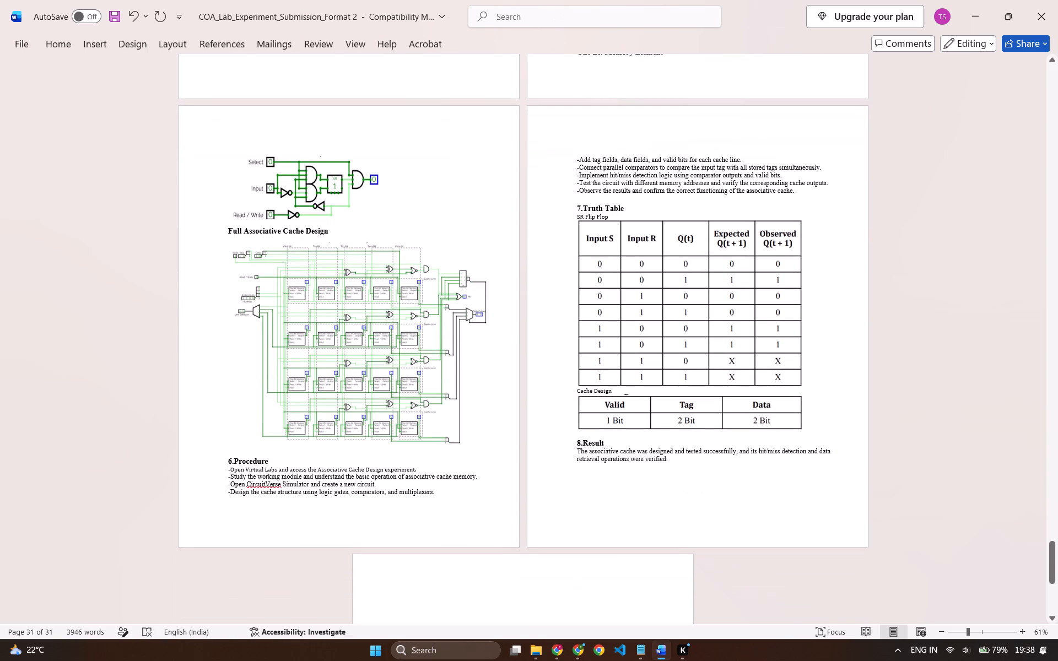
key(ctrl+v)
Change the heading of the duplicated write-up to Experiment 30.
scroll(678, 570, up, 2)
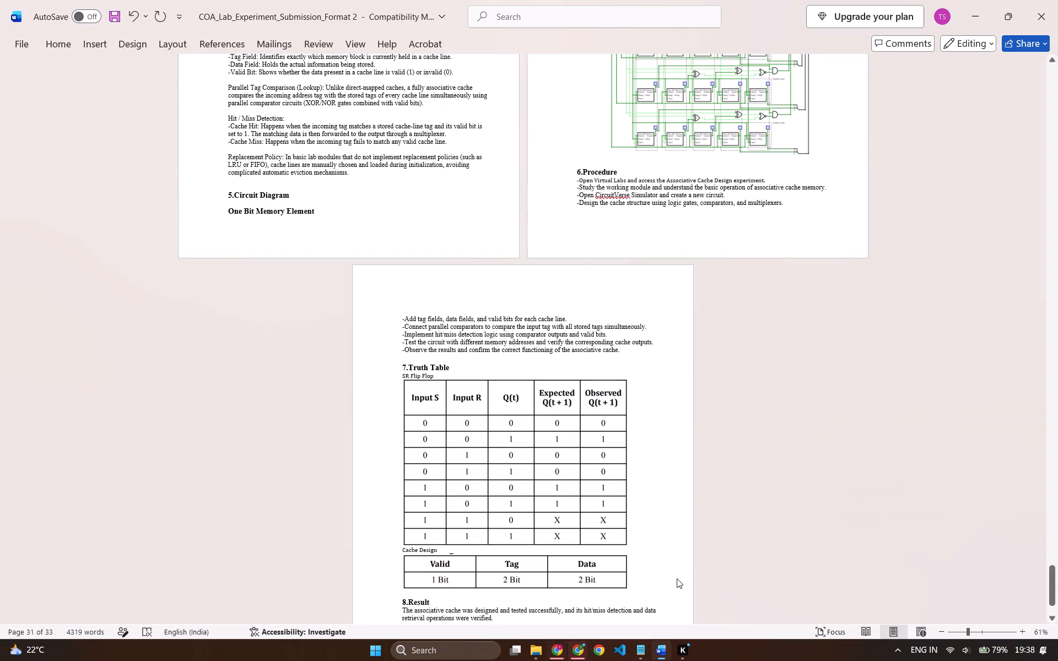
scroll(675, 384, up, 6)
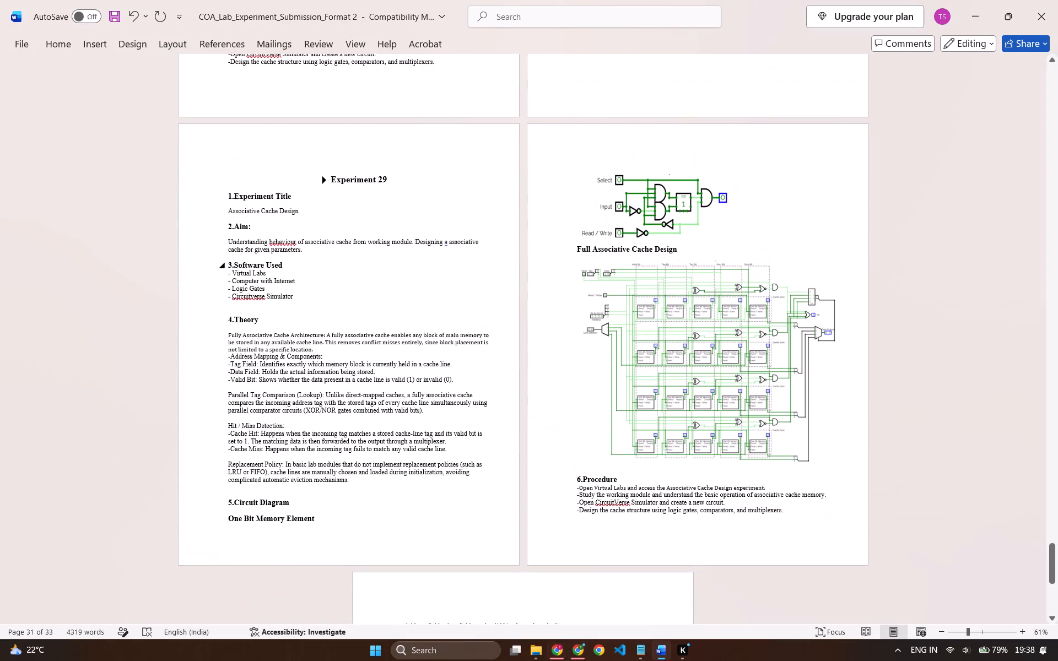
click(411, 187)
click(406, 182)
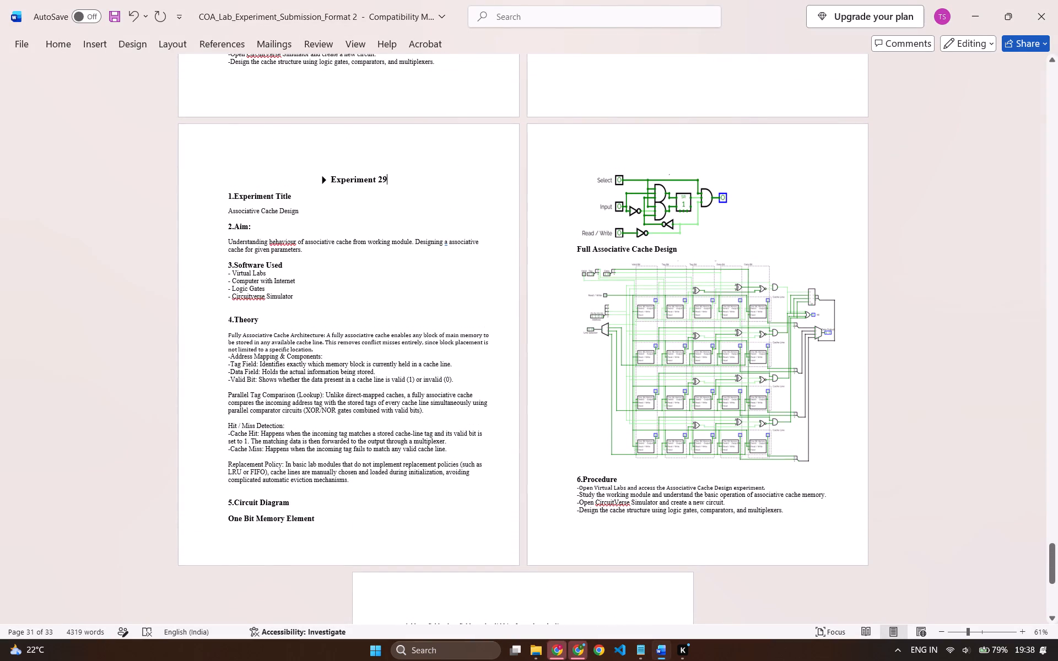
key(BackSpace)
key(BackSpace)
text(30)
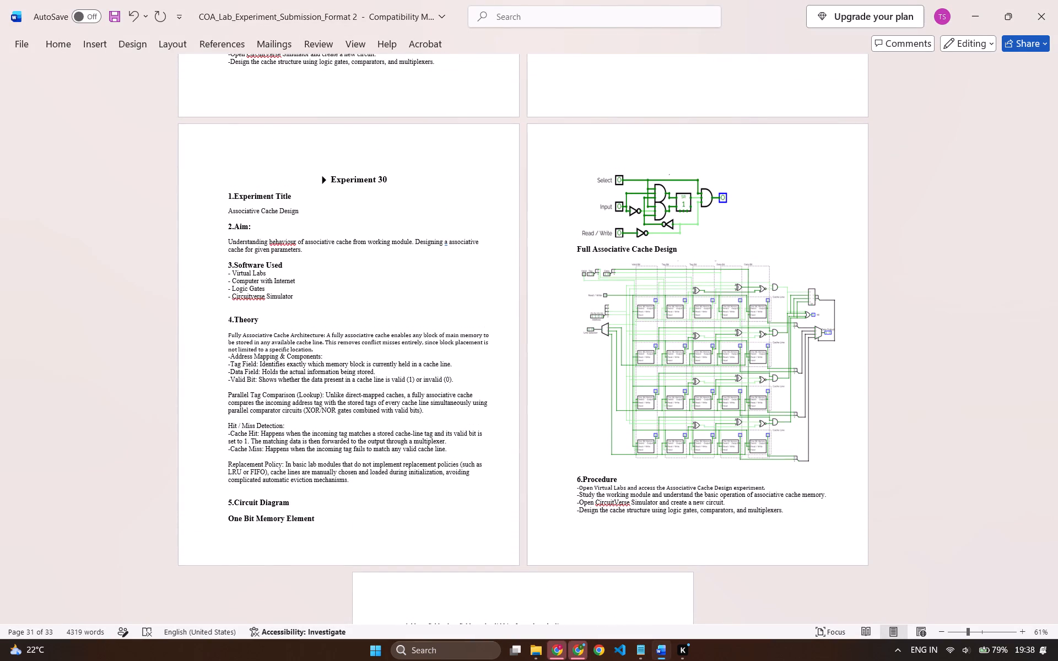
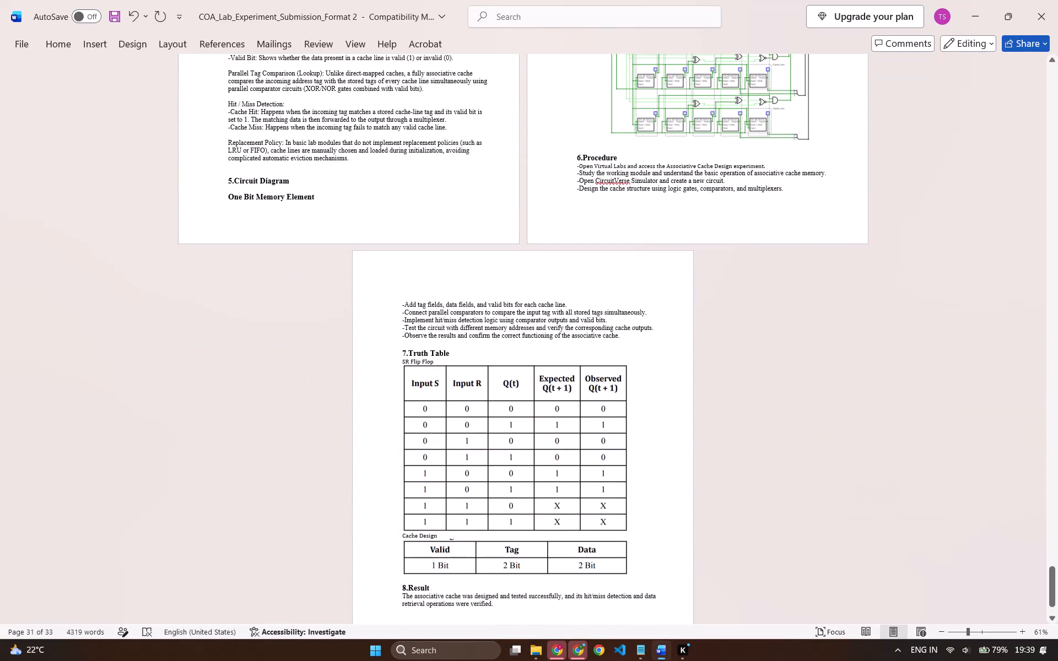
Look over the duplicated Experiment 30 write-up and save the document.
scroll(543, 244, down, 4)
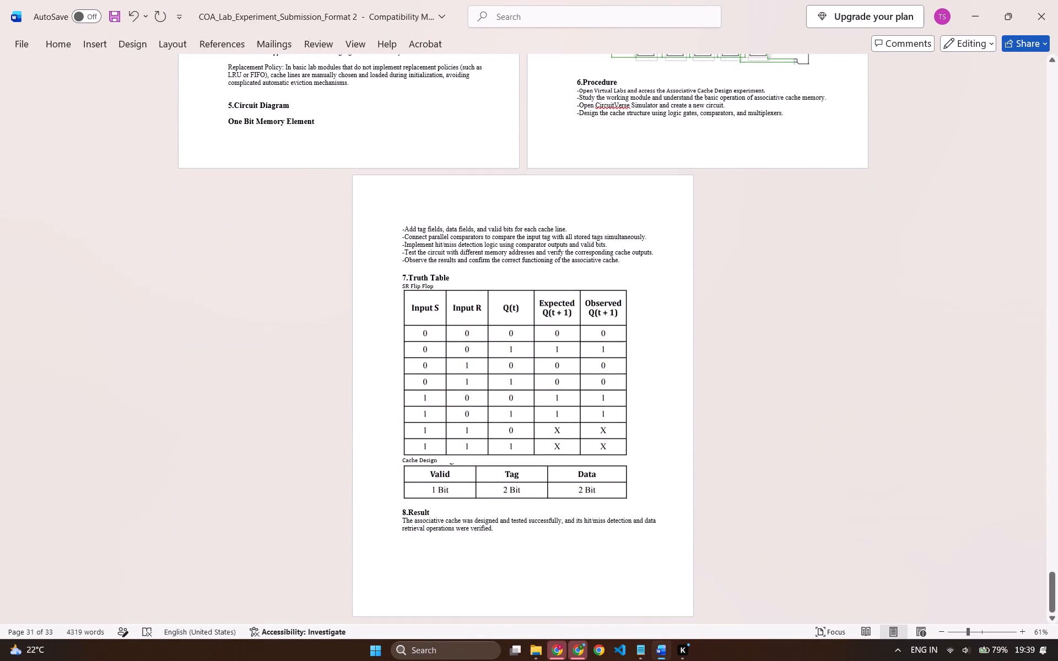
scroll(543, 244, up, 7)
scroll(543, 244, down, 1)
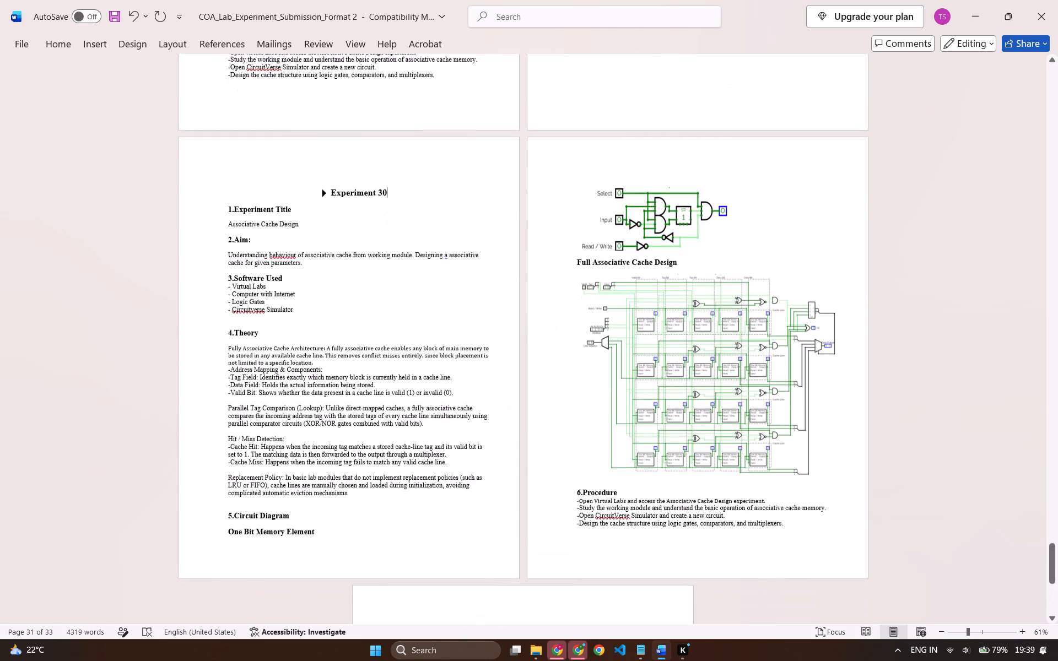
scroll(543, 244, down, 2)
click(422, 314)
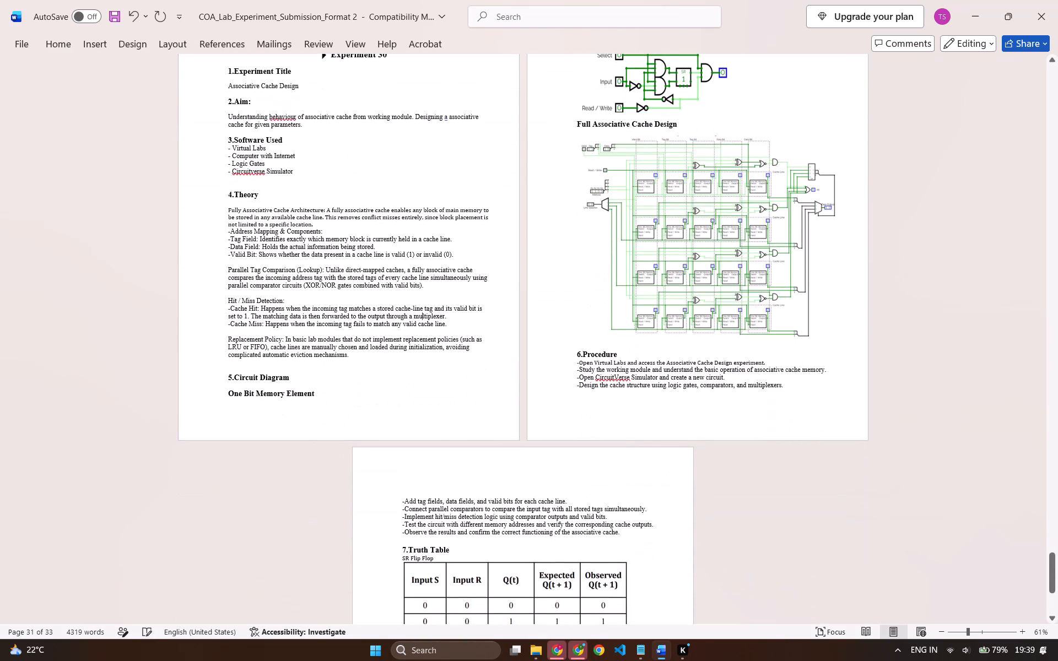
key(ctrl+s)
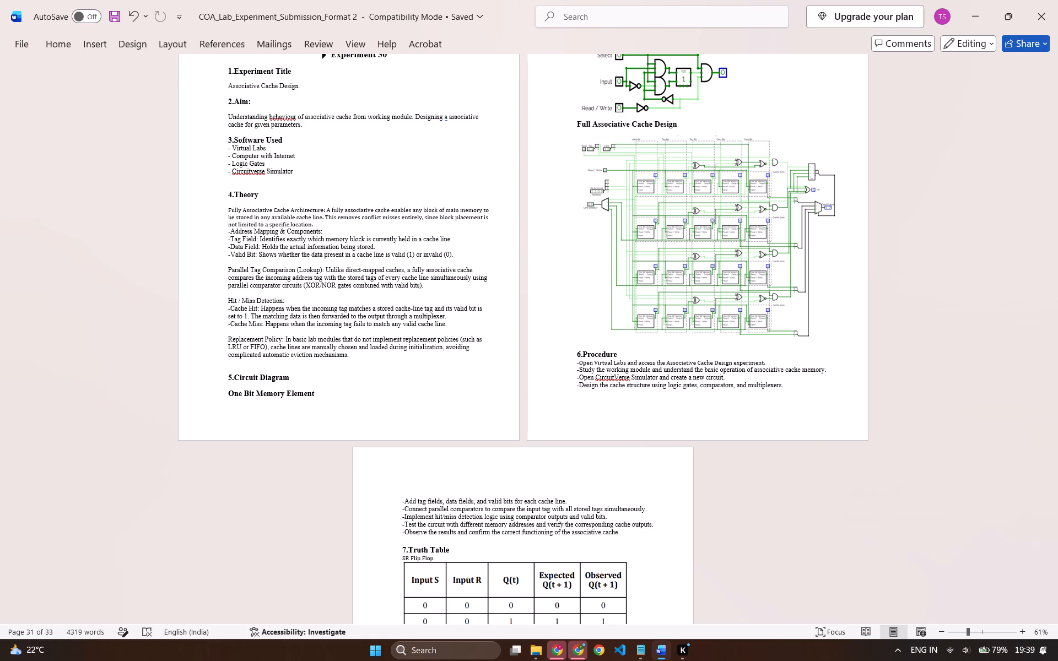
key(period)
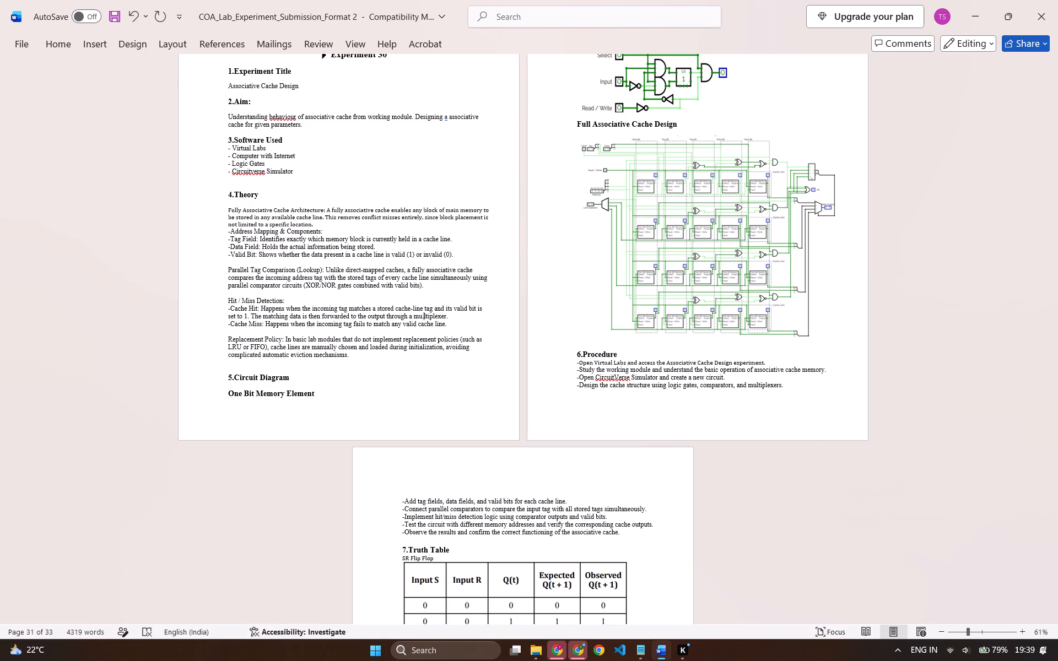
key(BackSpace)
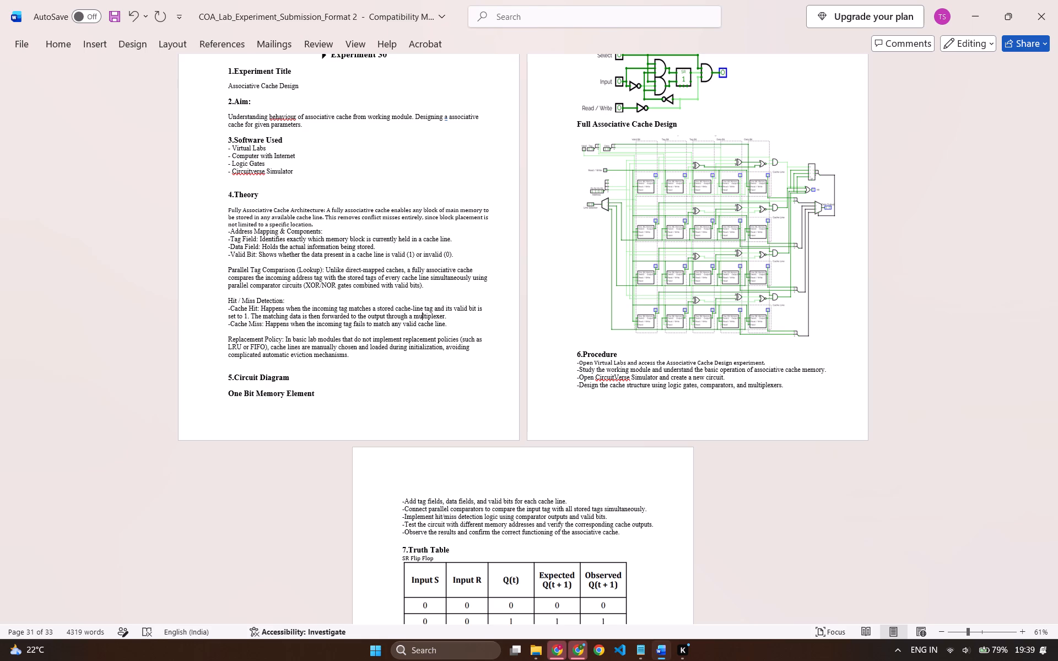
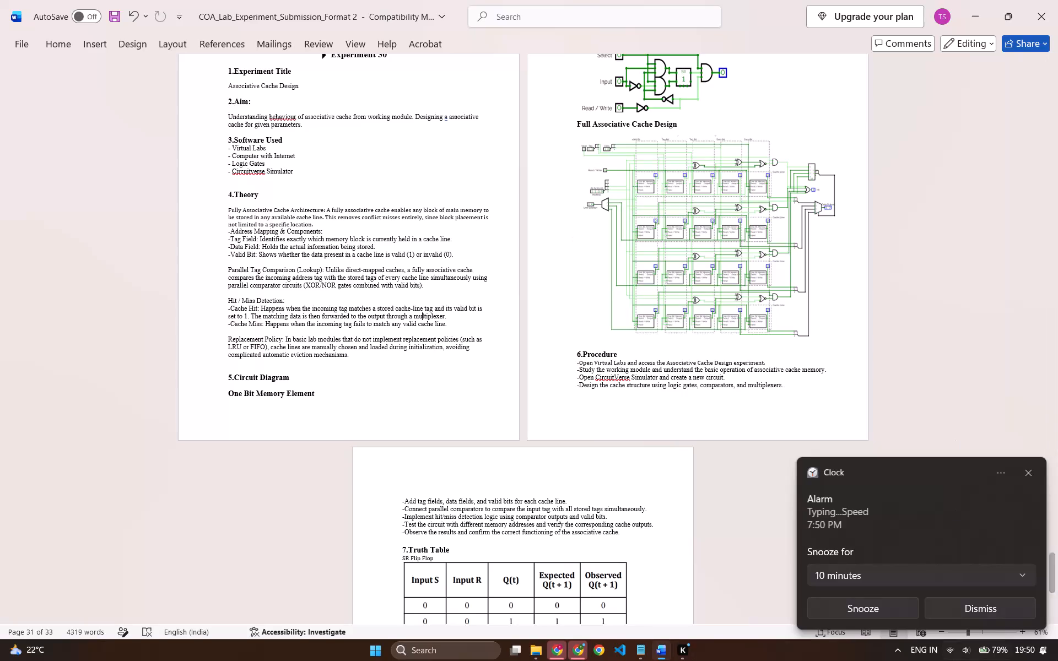
Dismiss the Typing...Speed alarm notification.
click(1003, 600)
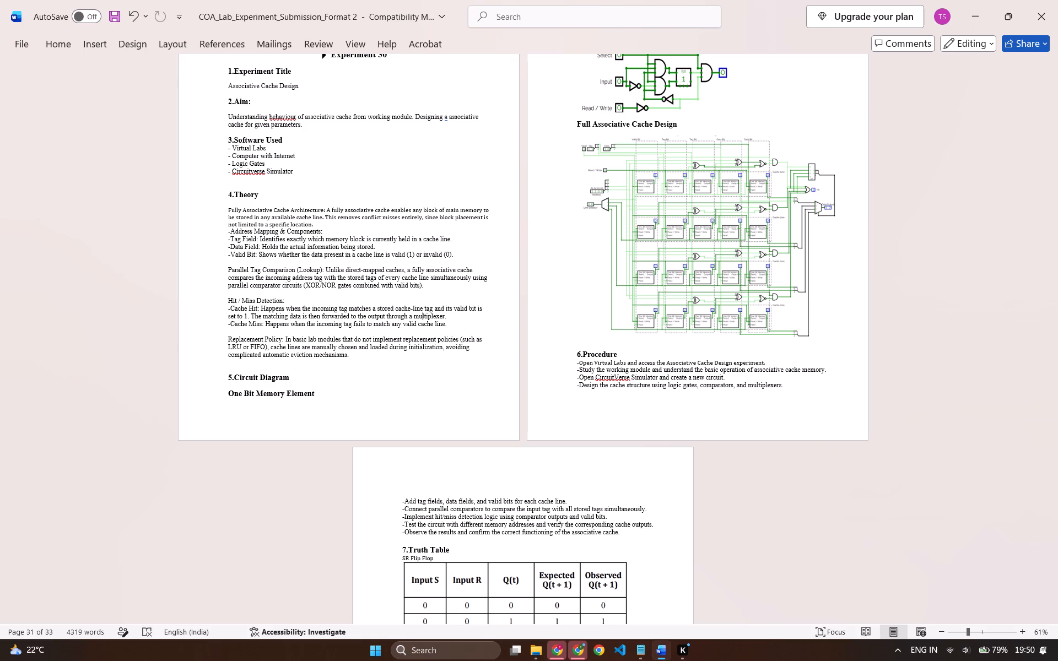
Replace Experiment 30's title in the Word document with "Direct Mapped cache Design." copied from the reference PDF, keeping the Aim heading on its own line.
scroll(1003, 600, down, 10)
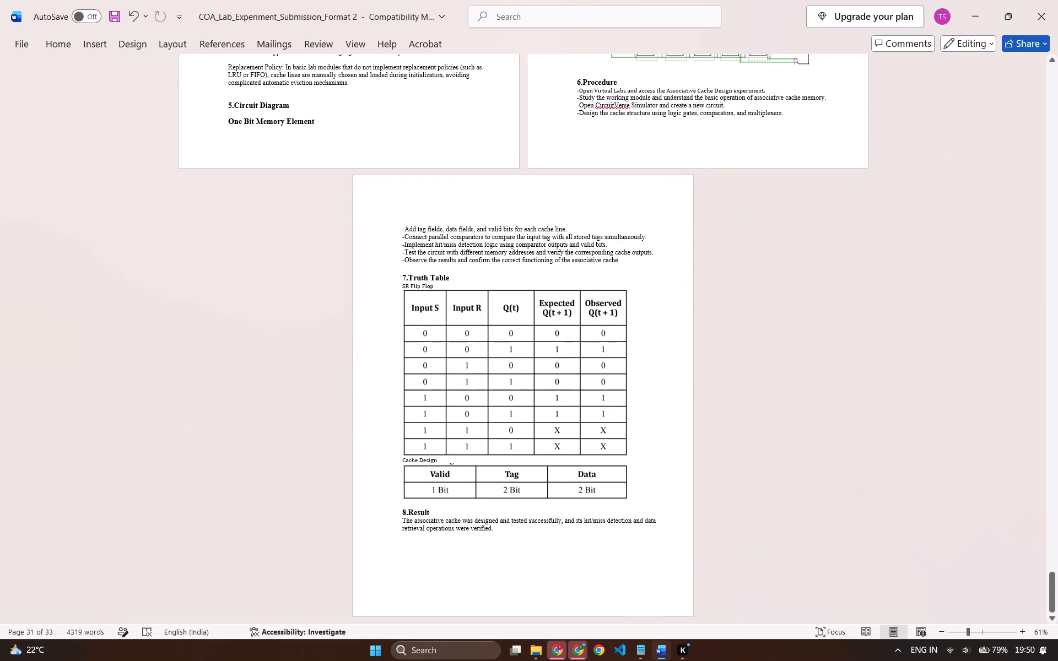
scroll(1003, 600, up, 10)
scroll(1003, 600, down, 1)
scroll(1003, 600, up, 1)
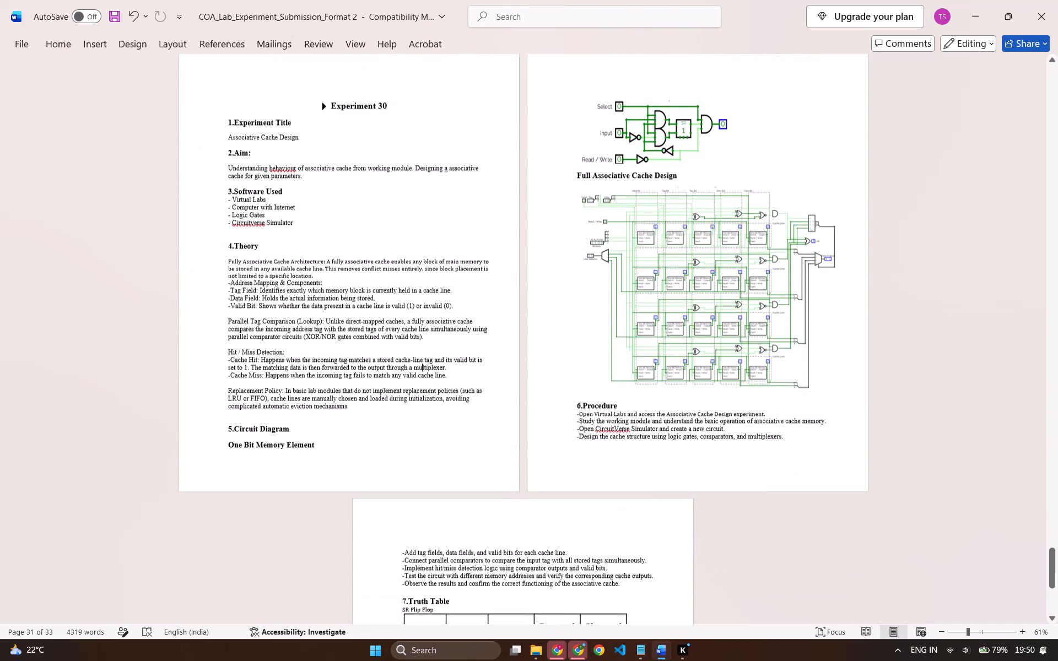
scroll(1003, 600, up, 1)
key(alt+Tab)
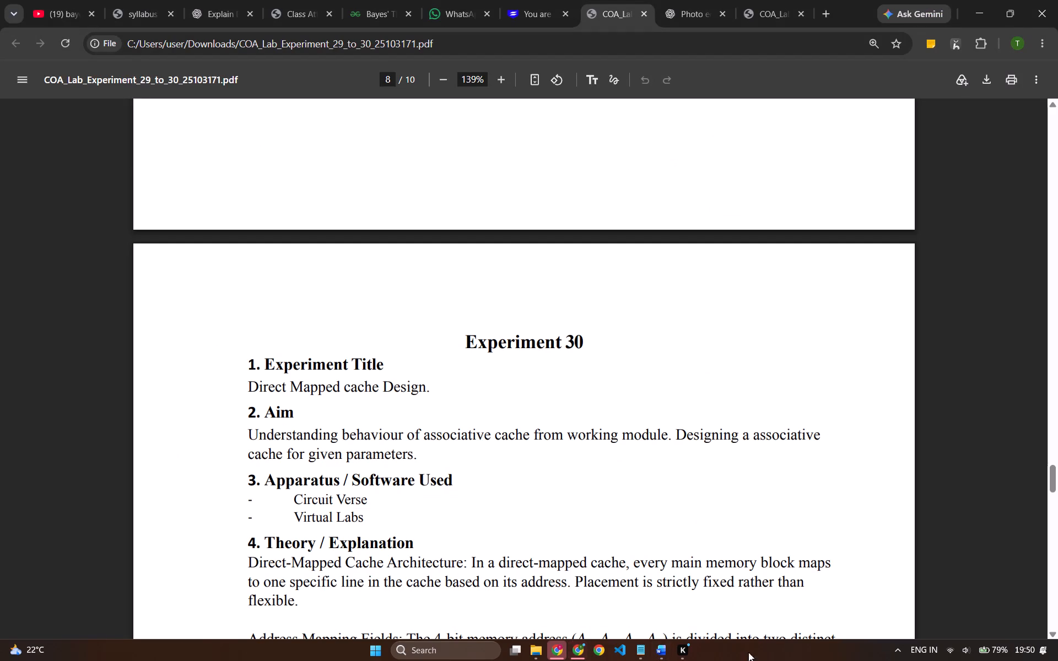
double_click(424, 382)
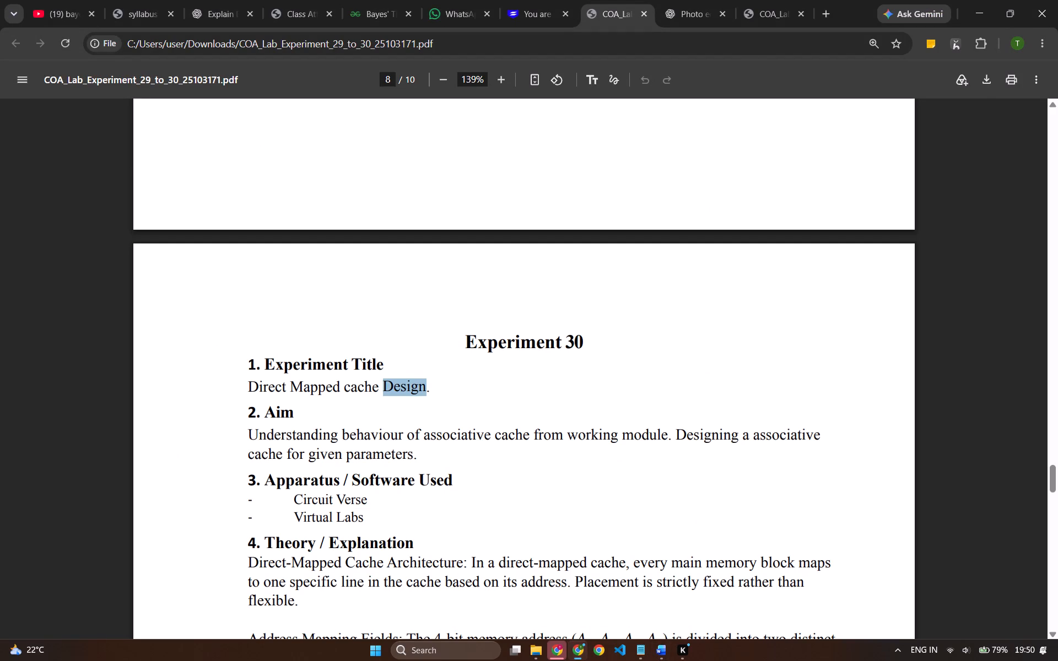
drag(433, 387, 247, 389)
key(ctrl+c)
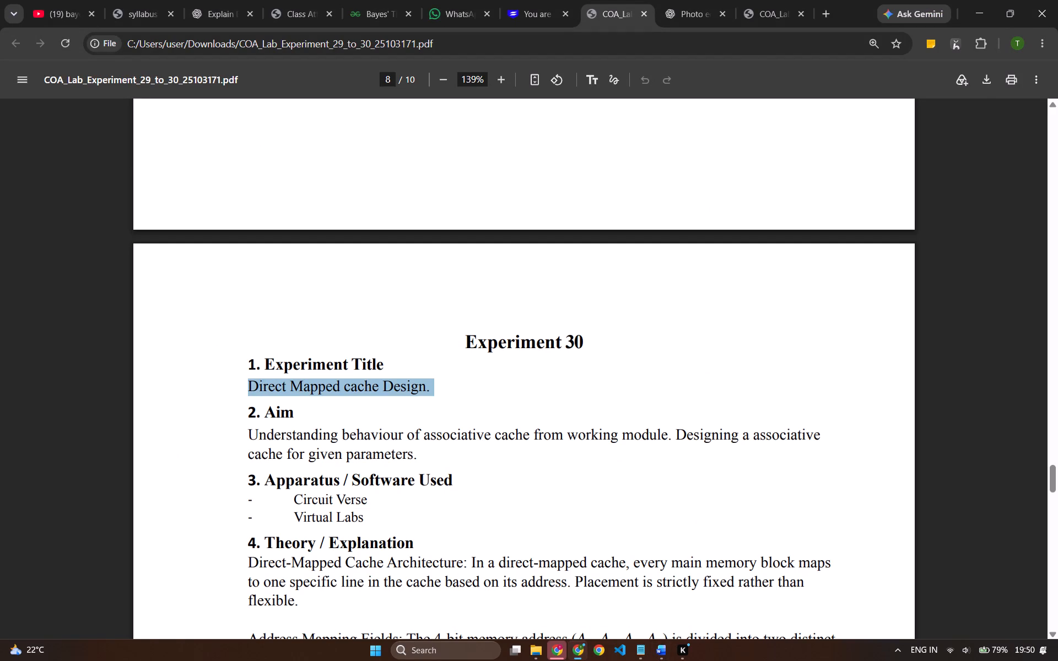
key(alt+Tab)
drag(303, 155, 240, 156)
key(ctrl+v)
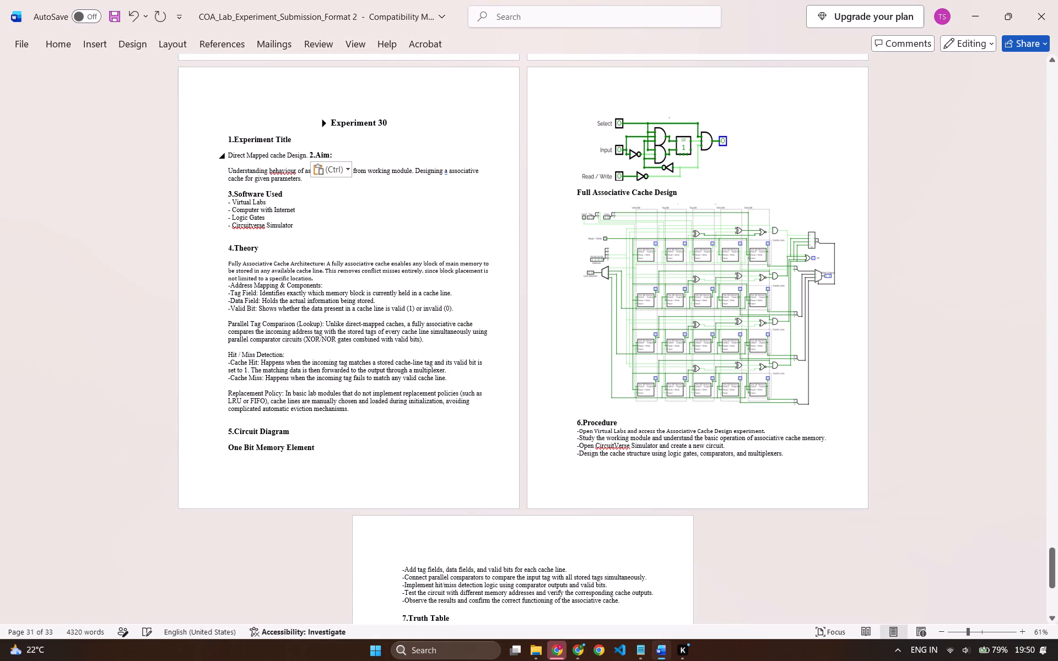
key(Return)
Copy the two-line Aim text of Experiment 30 from the reference PDF and return to the Word document.
key(alt+Tab)
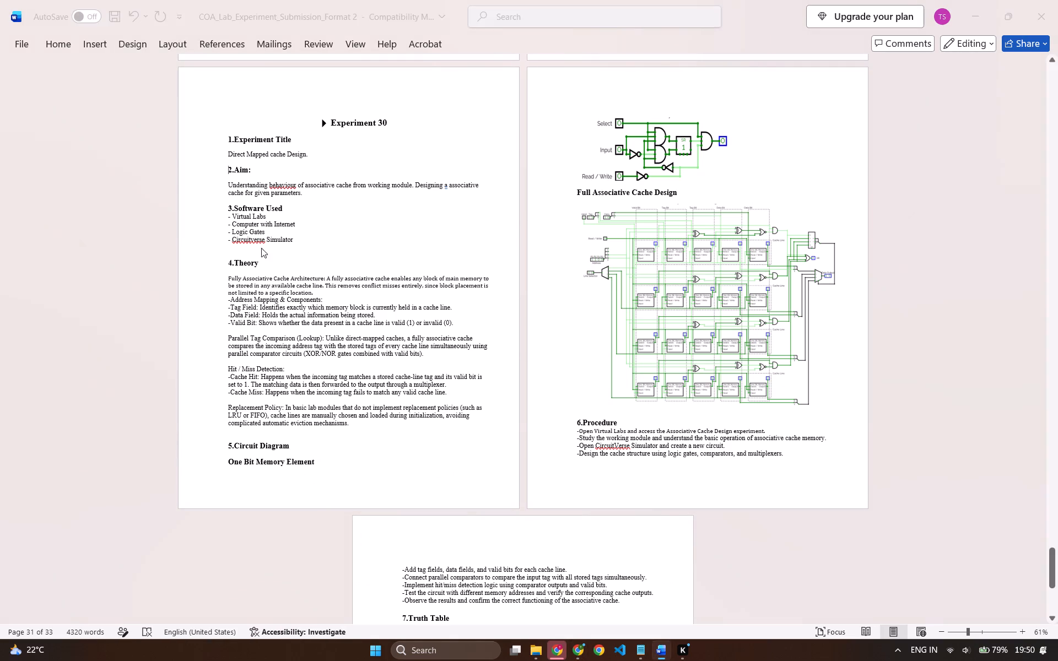
scroll(427, 394, down, 1)
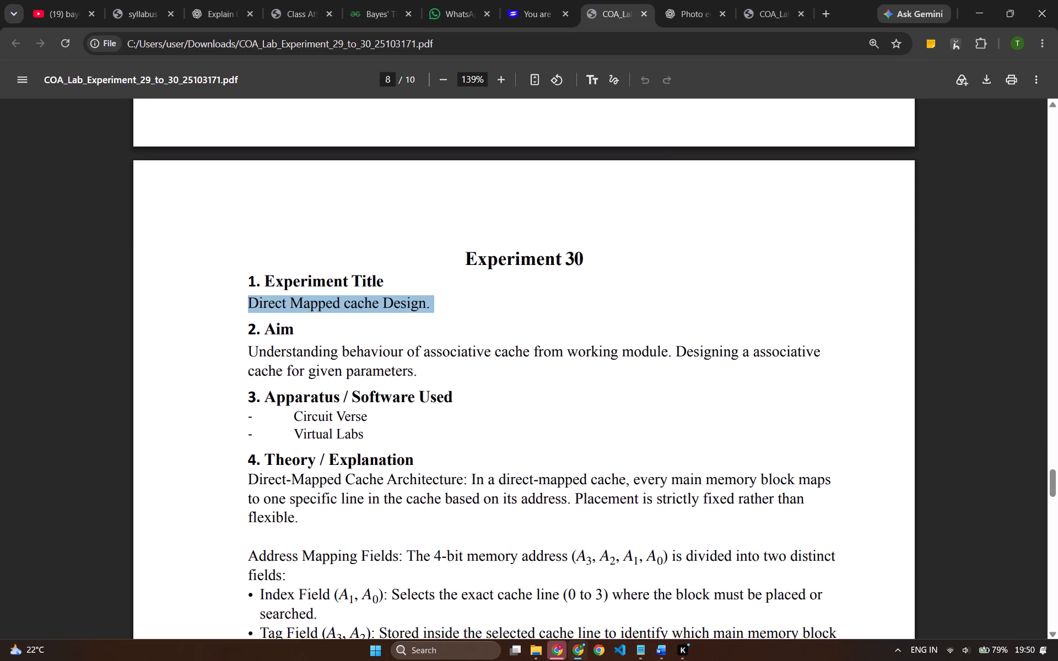
drag(248, 351, 388, 364)
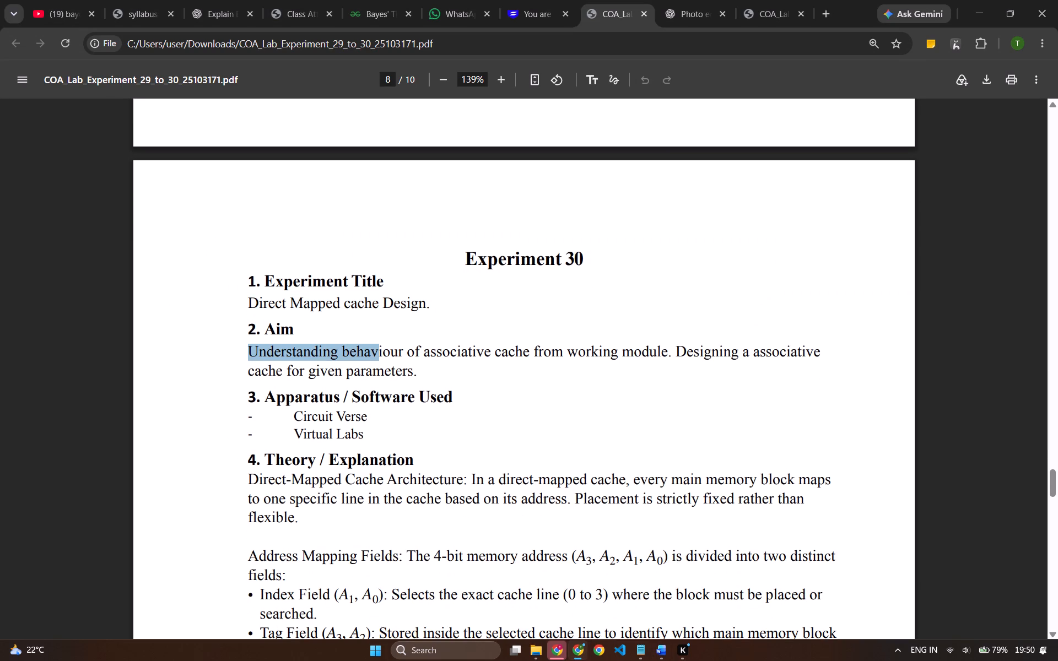
drag(388, 364, 429, 369)
key(ctrl+c)
key(alt+Tab)
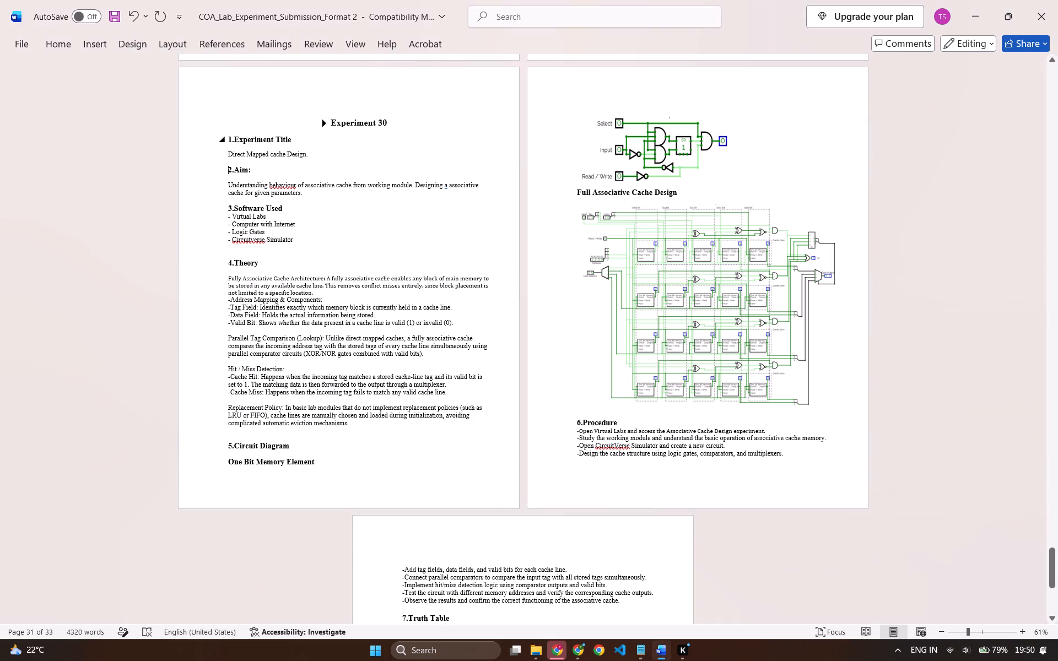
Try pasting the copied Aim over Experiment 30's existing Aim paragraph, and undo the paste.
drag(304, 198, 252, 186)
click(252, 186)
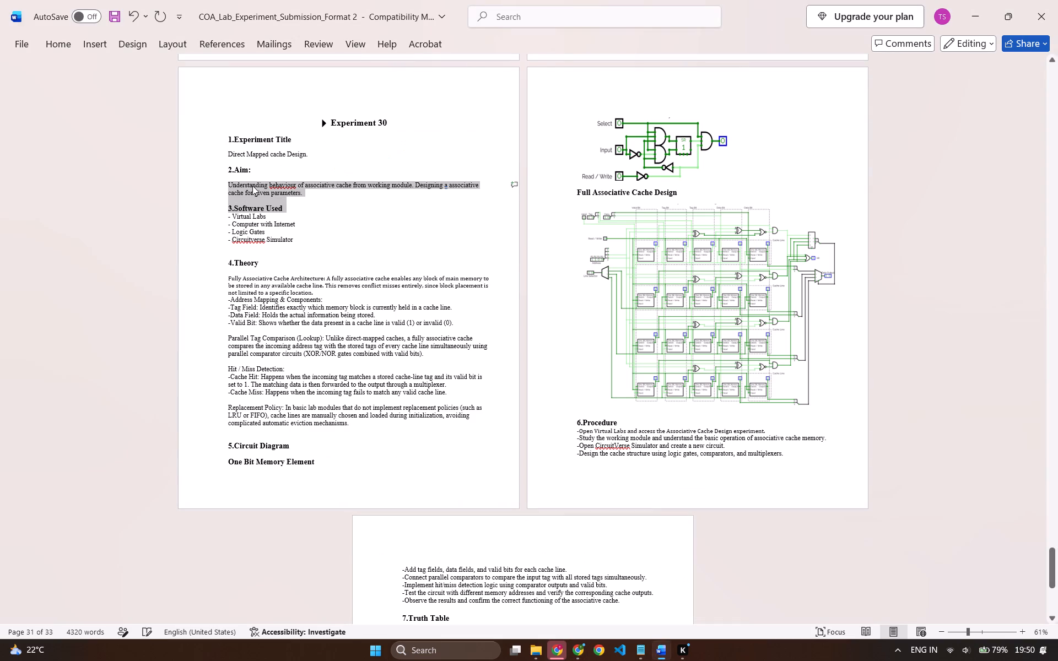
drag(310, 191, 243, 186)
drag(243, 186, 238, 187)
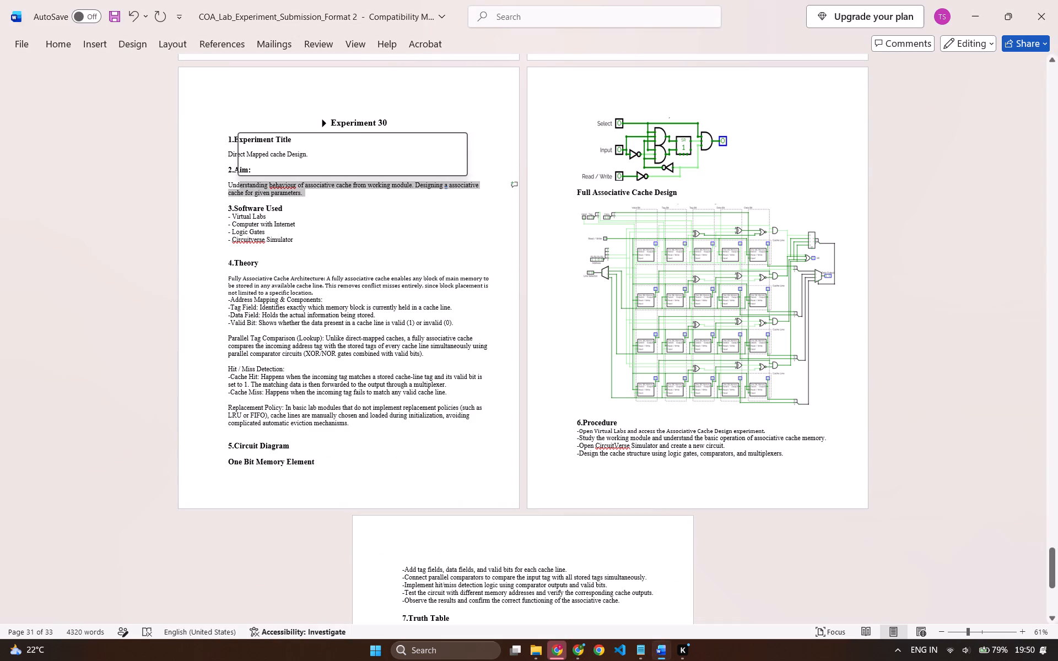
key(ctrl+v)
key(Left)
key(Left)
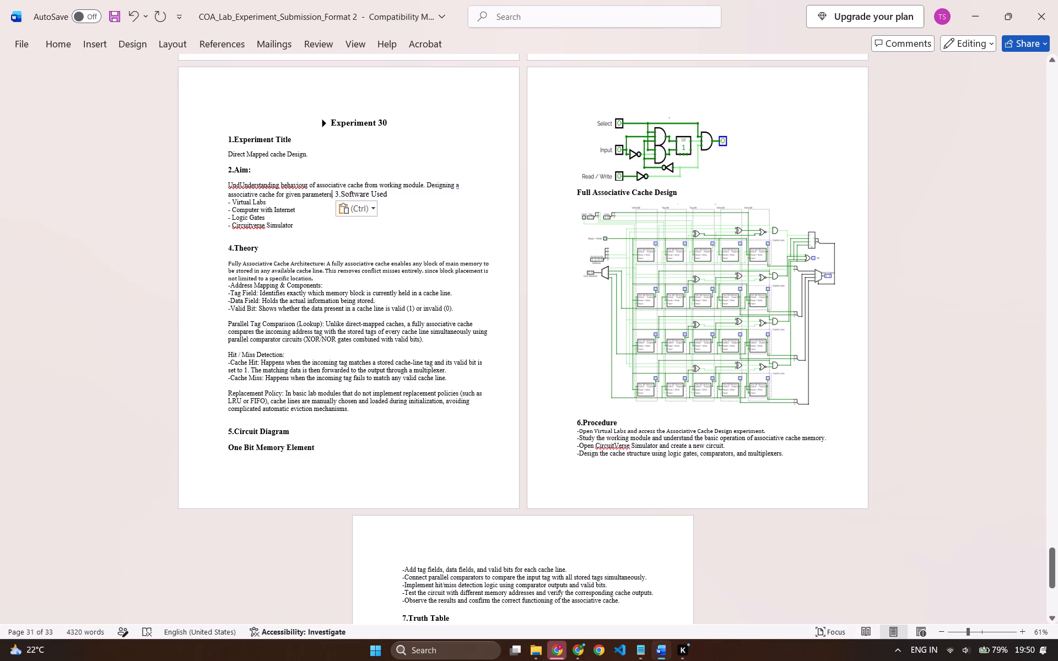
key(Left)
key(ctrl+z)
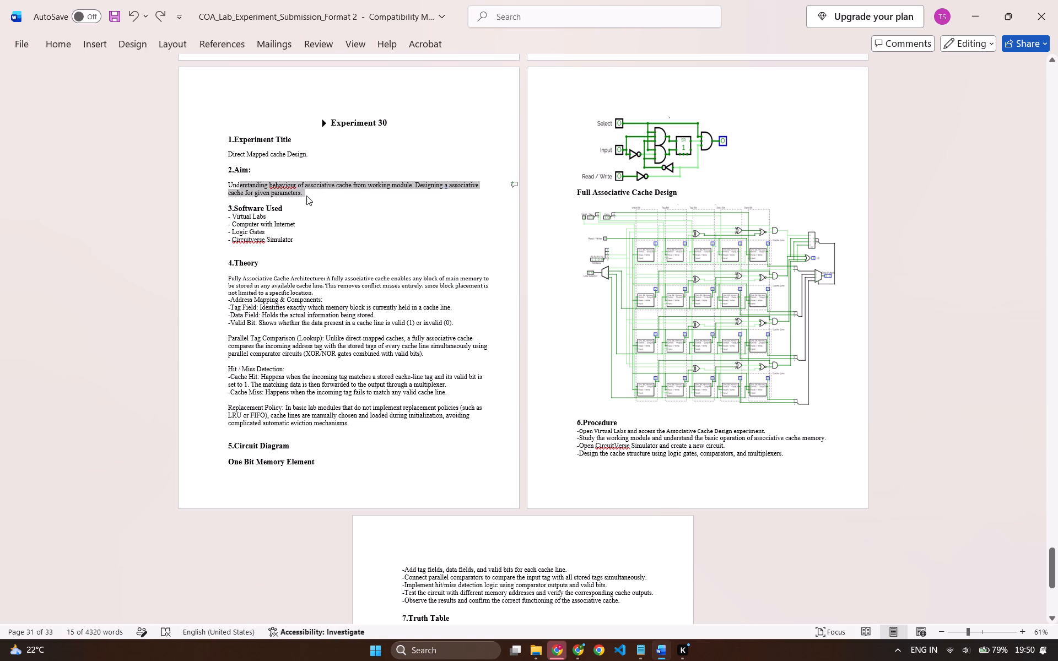
Replace Experiment 30's Aim paragraph with the copied text, remove the leftover "Und" before it, and save the document.
key(BackSpace)
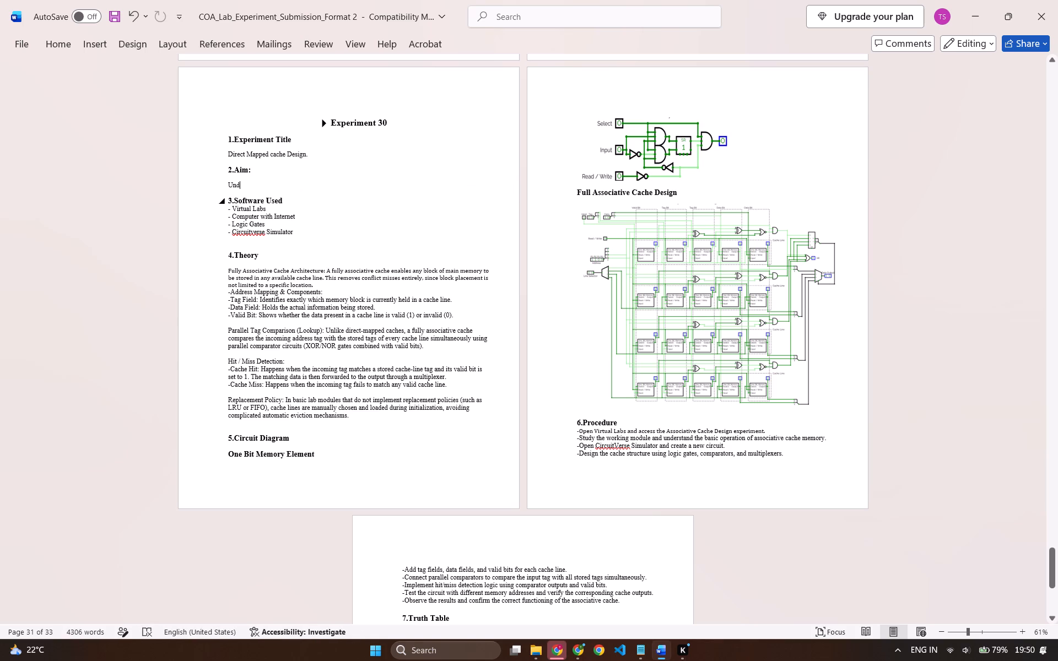
key(ctrl+v)
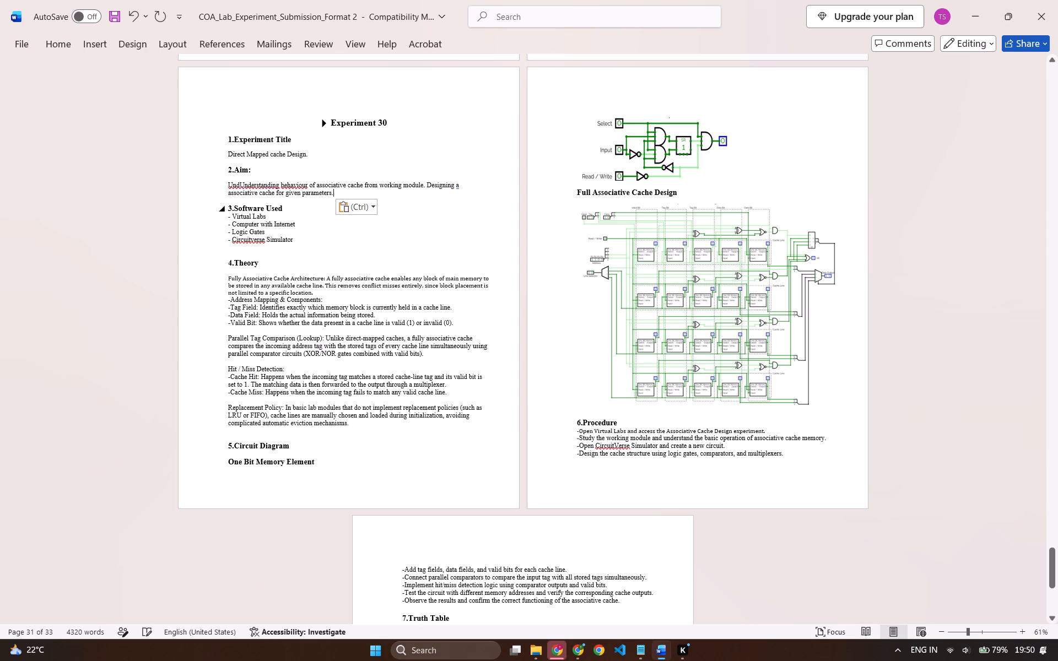
click(241, 181)
key(BackSpace)
key(BackSpace)
key(BackSpace)
key(ctrl+s)
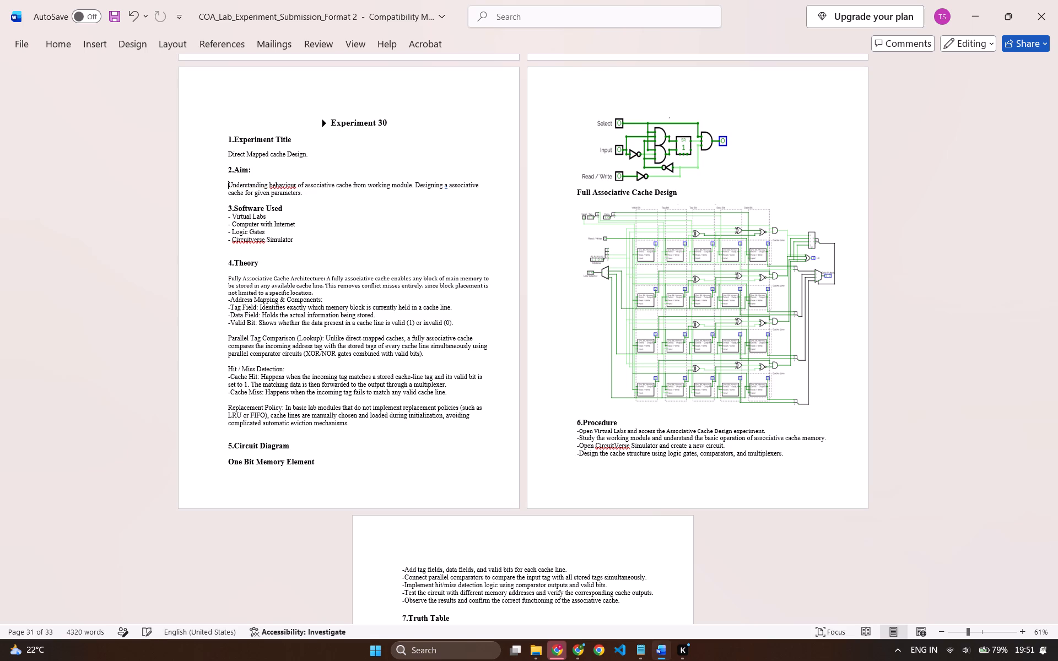
Correct the flagged word "behaviour" in Experiment 30's Aim to the suggested spelling "behavior".
key(alt+Tab)
key(alt+Tab)
ctrl+scroll(241, 181, up, 2)
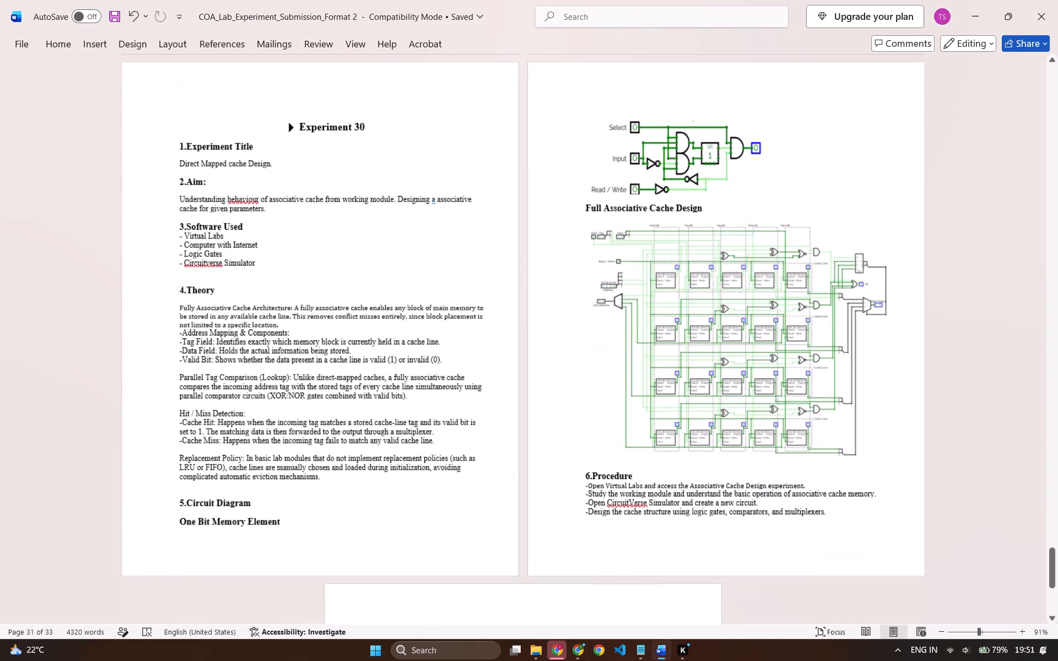
ctrl+scroll(241, 181, up, 6)
scroll(241, 181, right, 1)
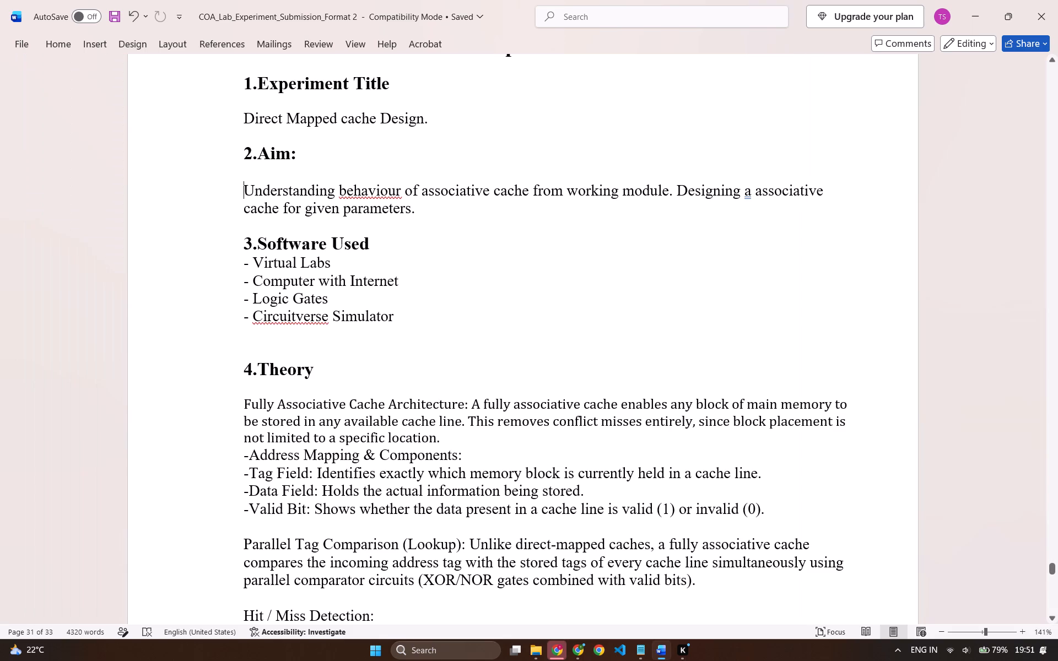
click(365, 198)
click(399, 188)
key(BackSpace)
key(r)
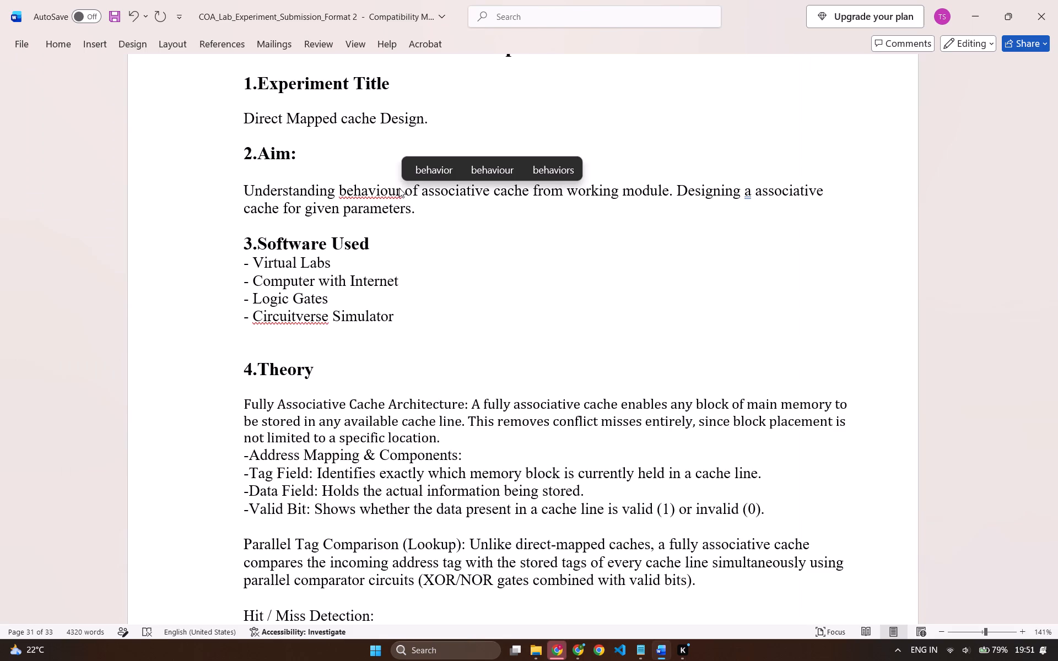
key(Up)
key(Return)
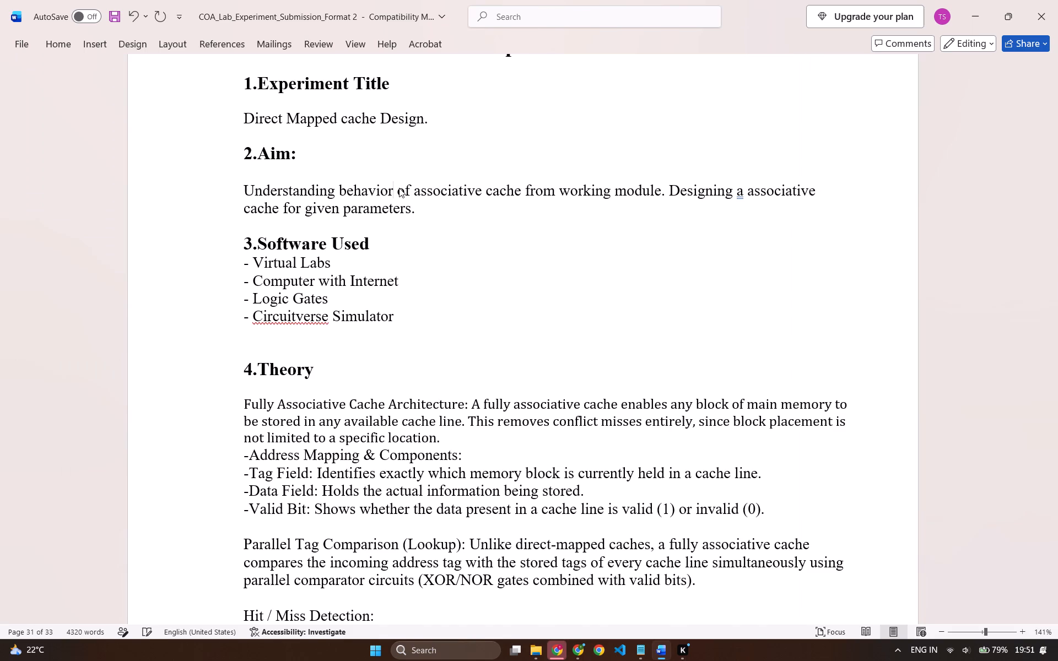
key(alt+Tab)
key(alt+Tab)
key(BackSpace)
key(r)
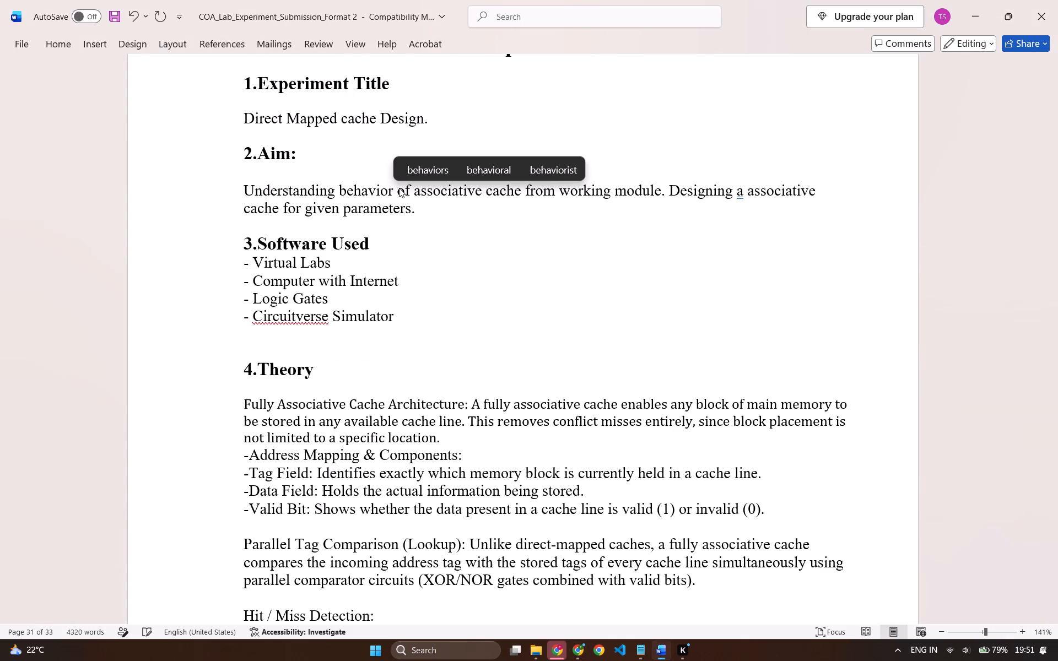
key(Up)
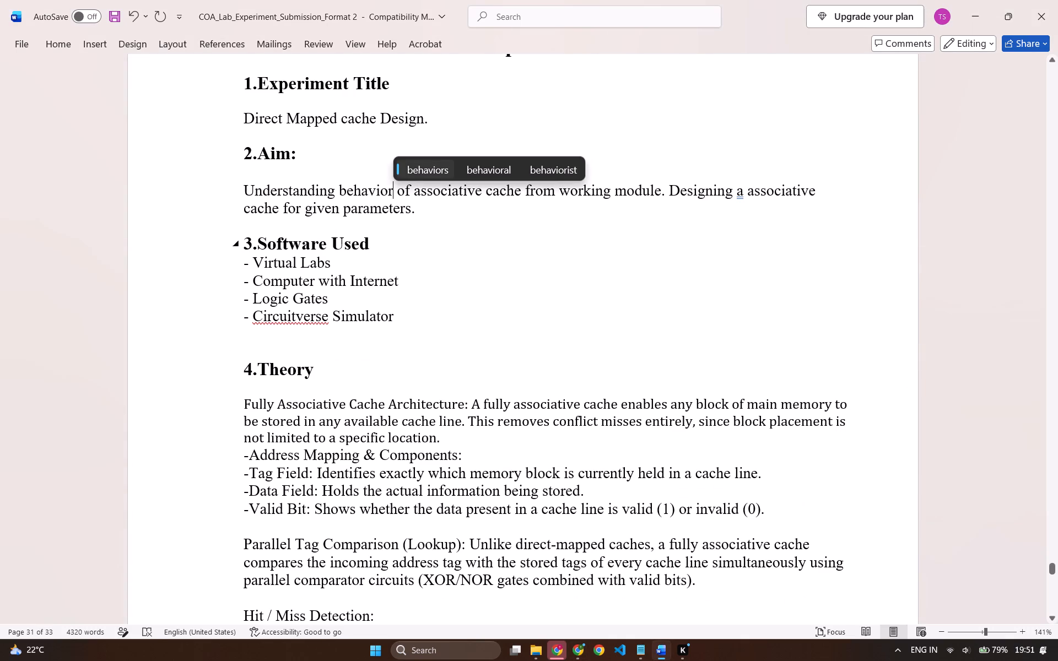
scroll(363, 227, down, 1)
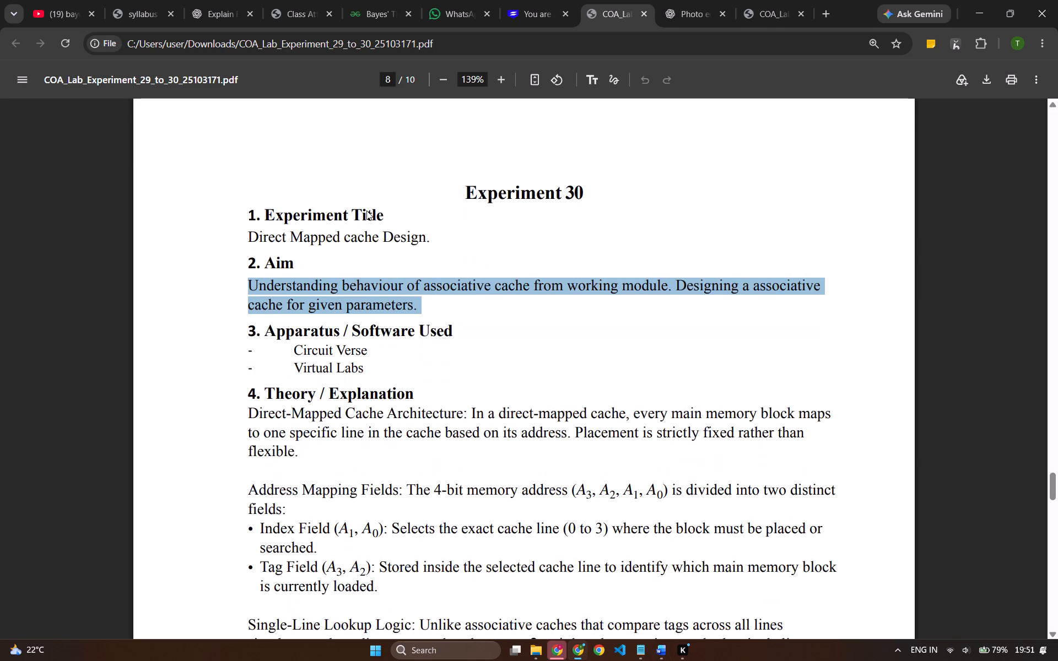
scroll(366, 210, down, 5)
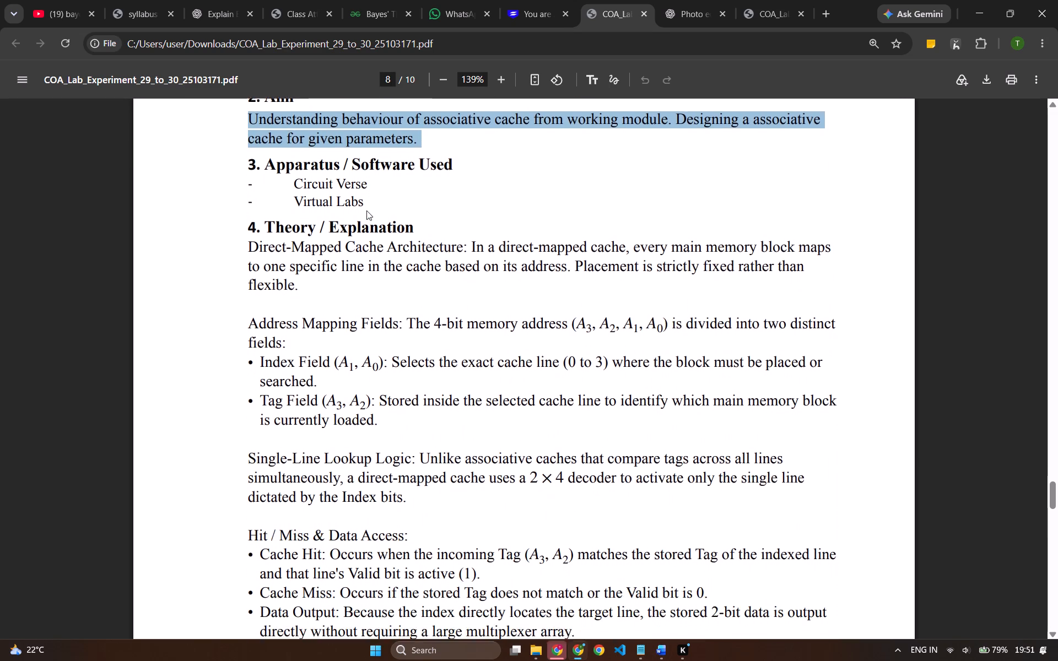
scroll(366, 210, down, 3)
scroll(366, 210, up, 1)
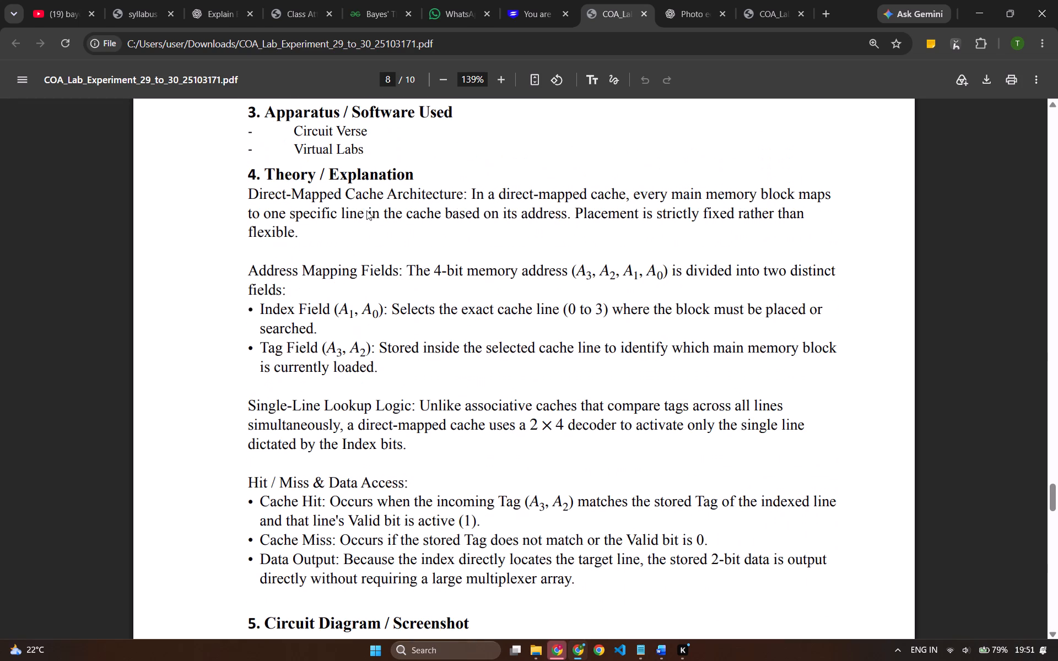
scroll(366, 210, up, 1)
drag(574, 572, 563, 564)
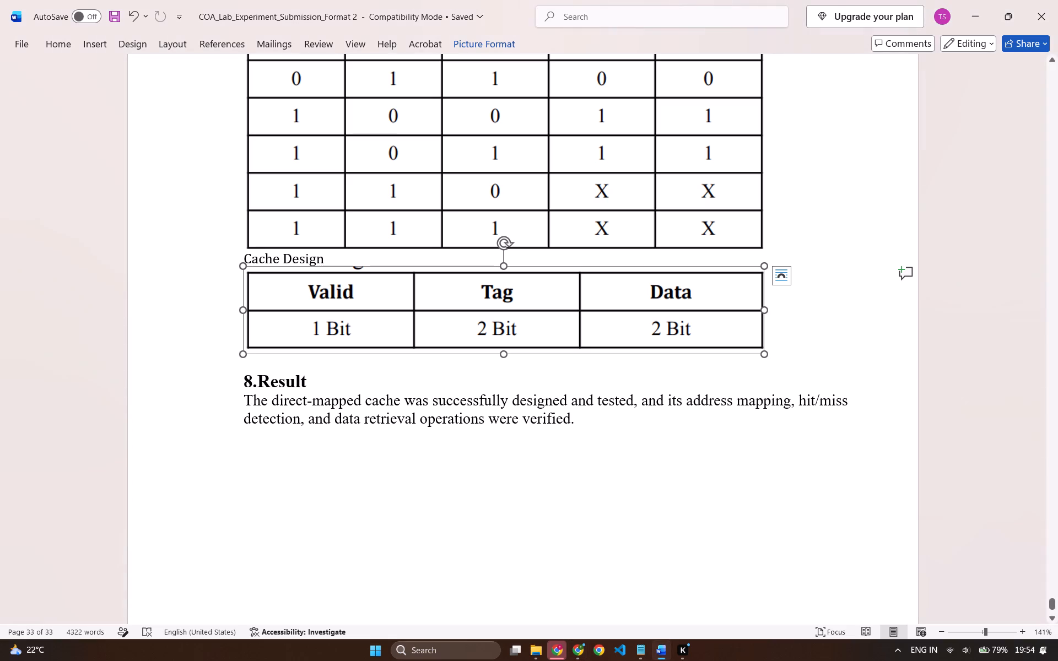
click(814, 327)
key(Return)
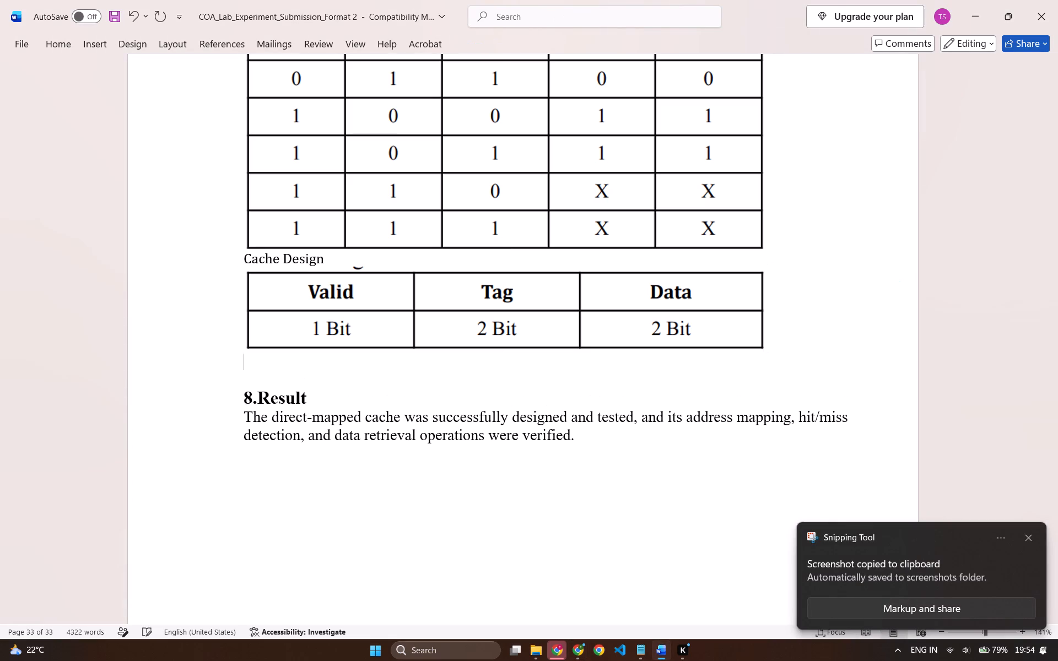
key(Return)
key(ctrl+v)
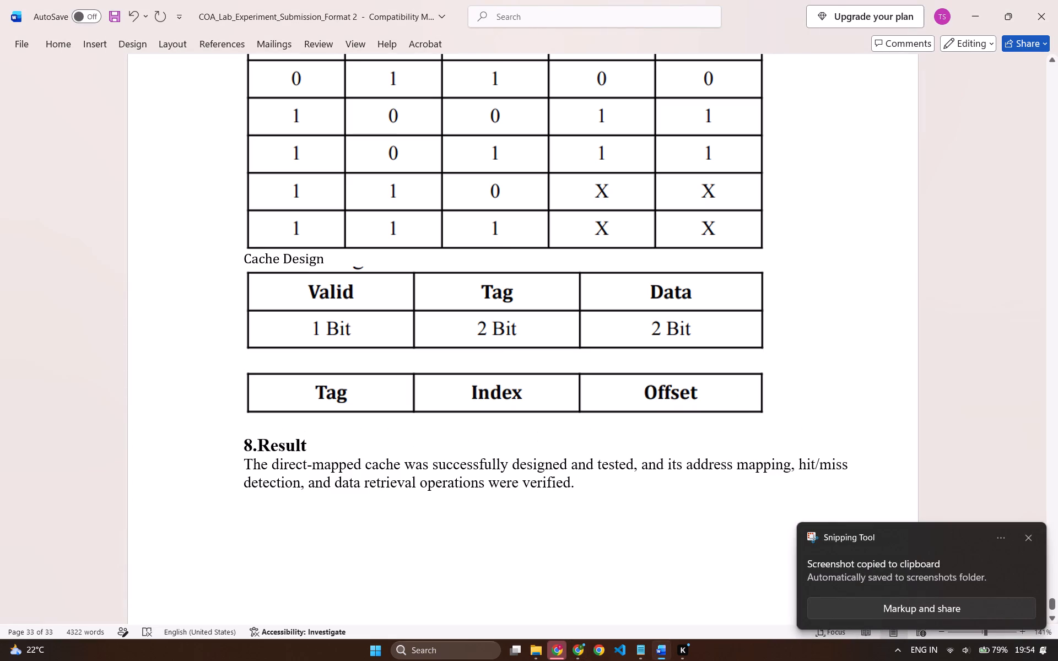
Caption the pasted Tag, Index, Offset table "Physical Address" and save the document.
click(780, 361)
text(Physical Adde)
key(BackSpace)
text(res)
key(space)
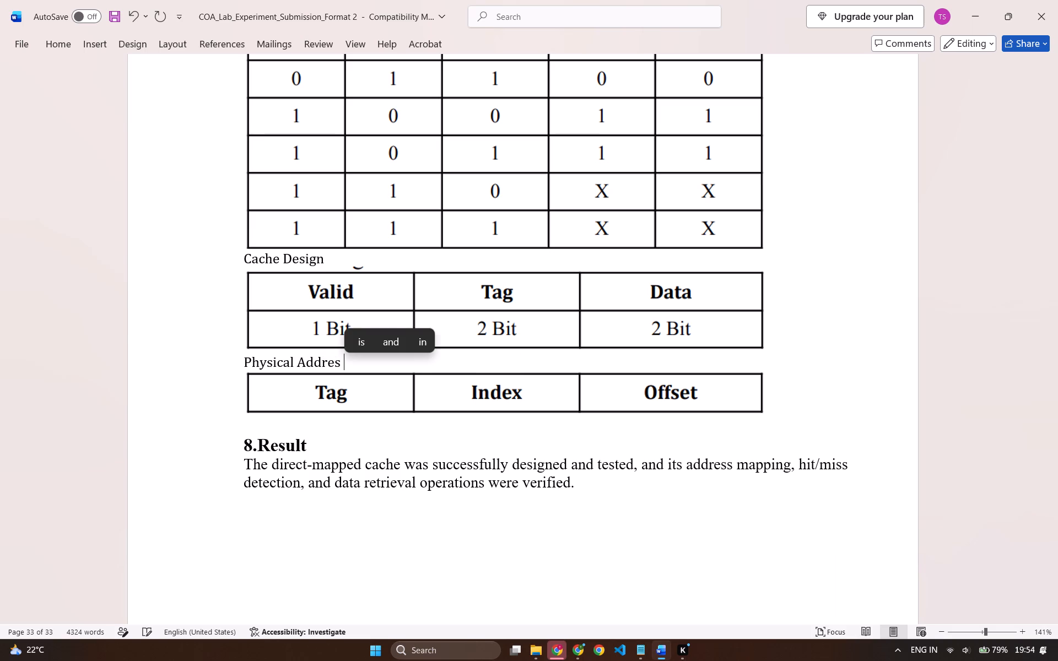
key(BackSpace)
key(s)
key(alt+Tab)
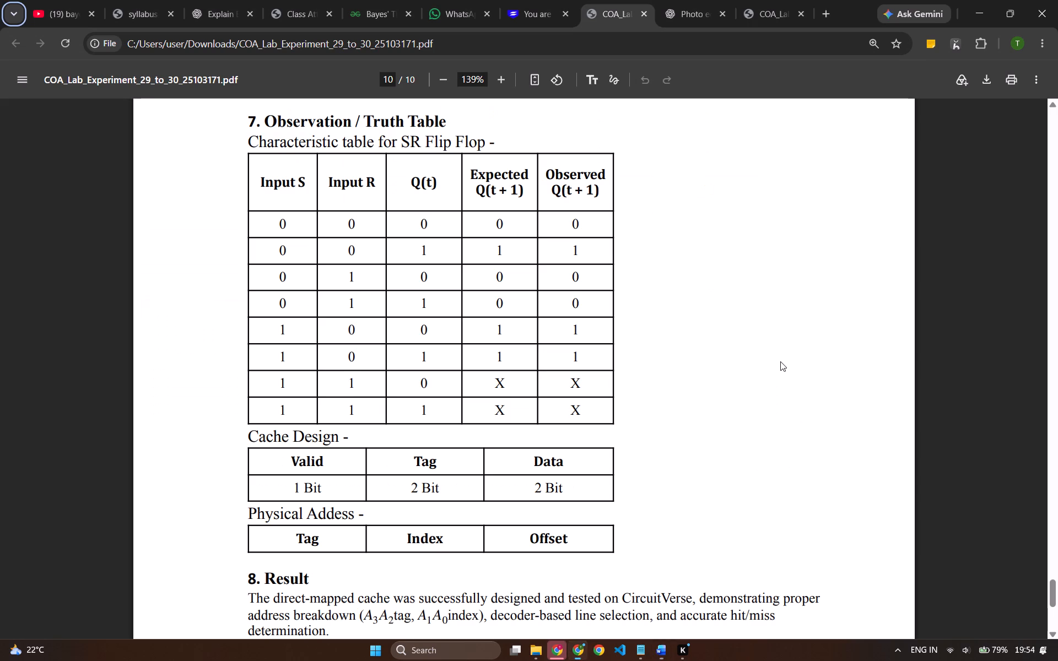
key(alt+Tab)
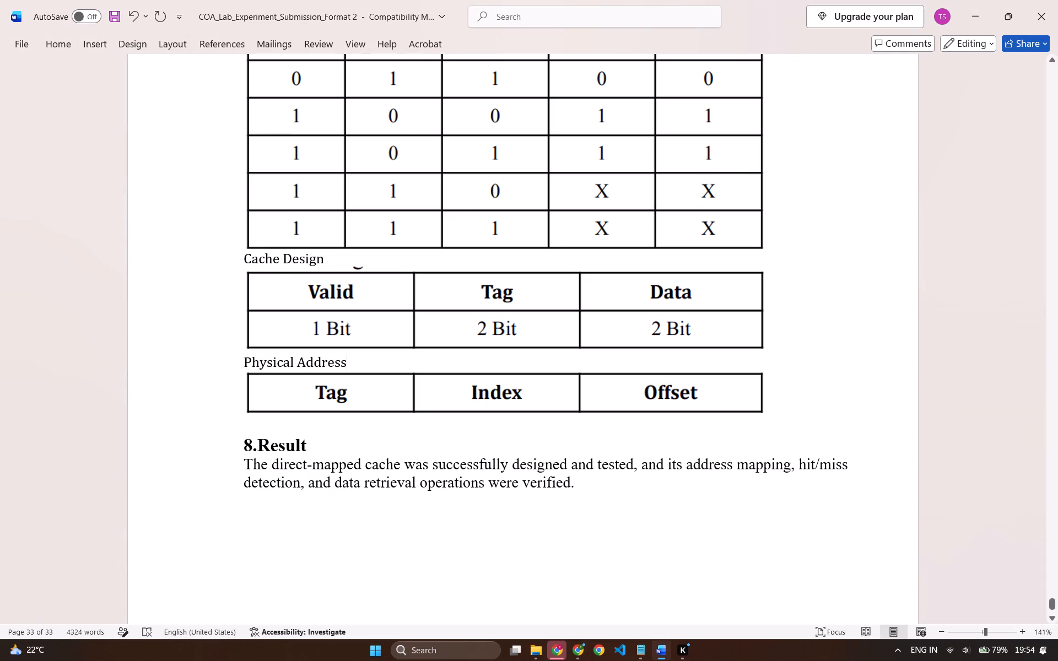
key(ctrl+s)
Move the 7.Truth Table heading onto the next page by adding blank lines after the Procedure section, and save the document.
scroll(282, 277, down, 1)
scroll(282, 277, up, 7)
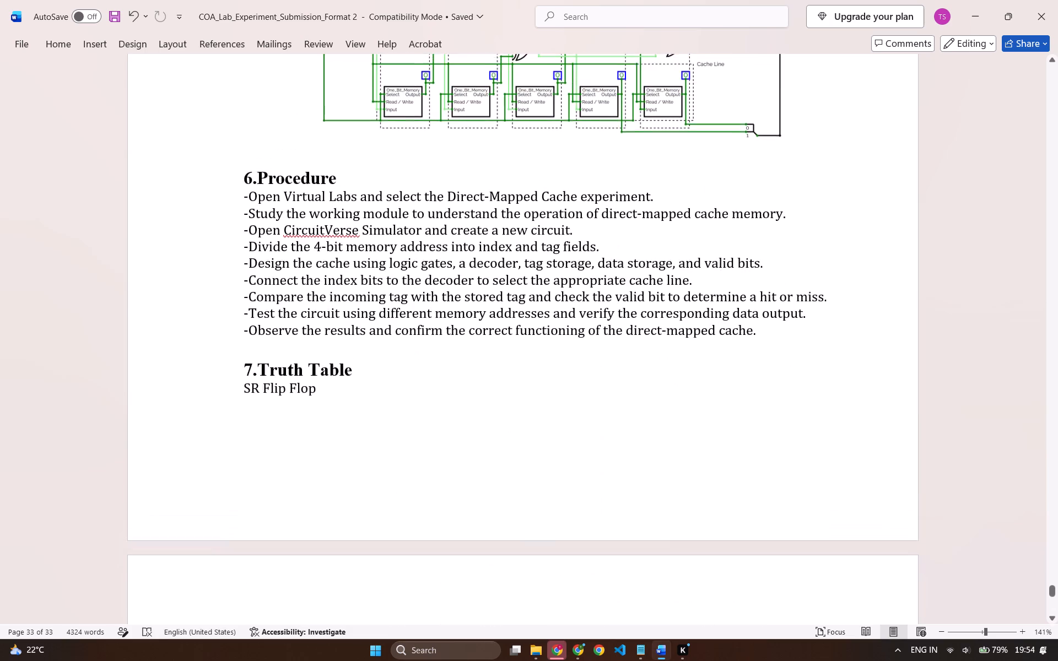
scroll(282, 277, down, 1)
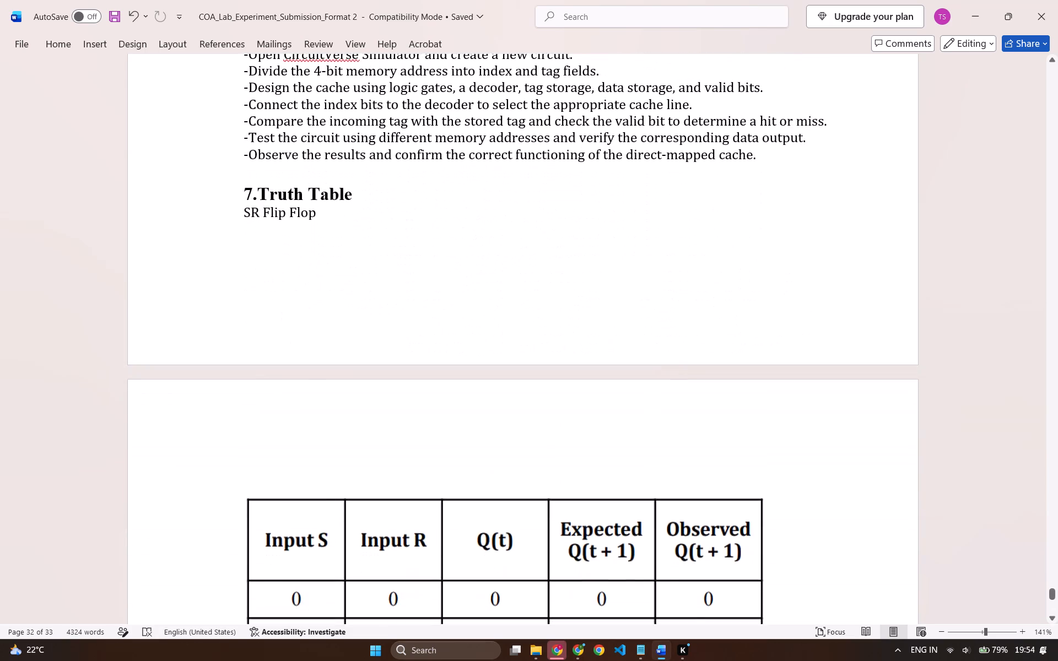
scroll(406, 224, up, 1)
click(773, 261)
key(Return)
key(Return)
key(Return)
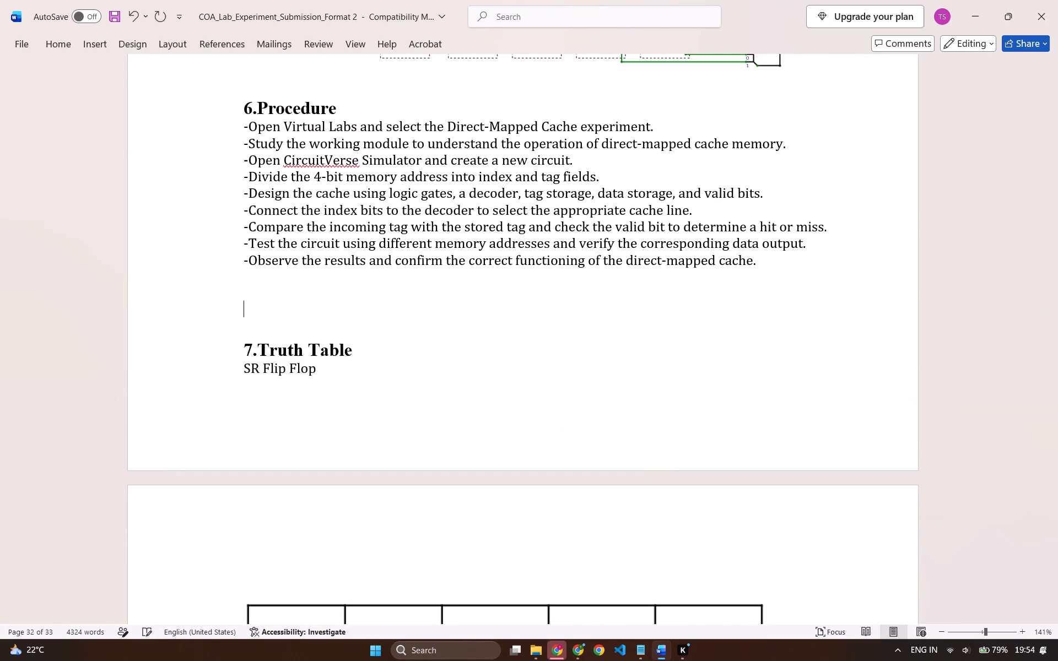
key(Return)
key(Return)
key(Return)
key(Return)
key(Return)
key(Return)
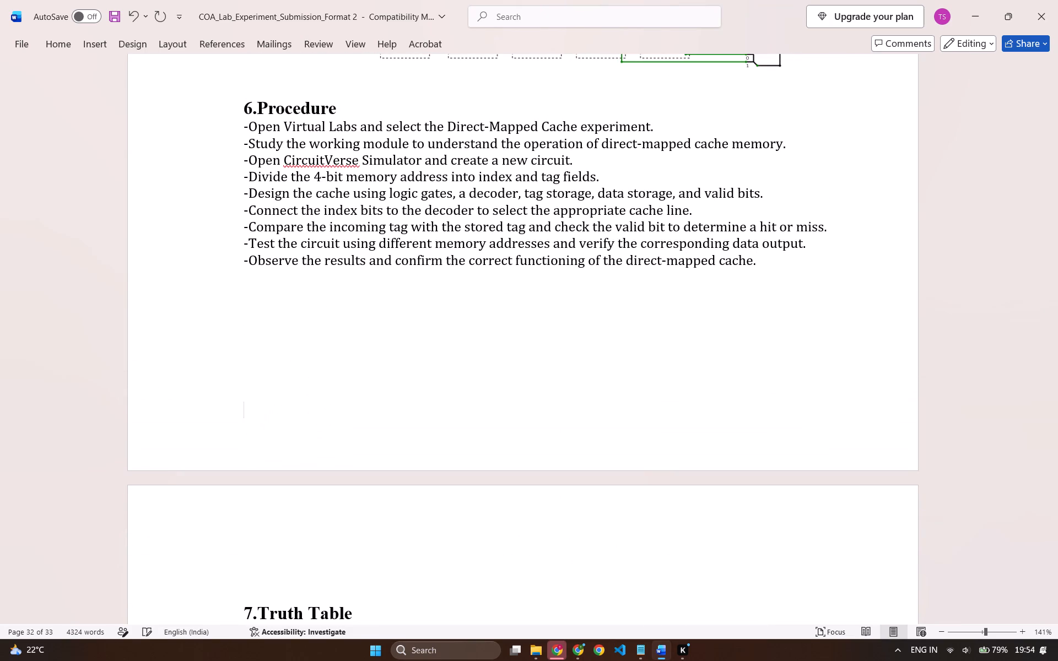
key(ctrl+s)
Check the circuit image in Experiment 30, switch to CircuitVerse and open the Directly Mapped Cache Design circuit.
key(alt+Tab)
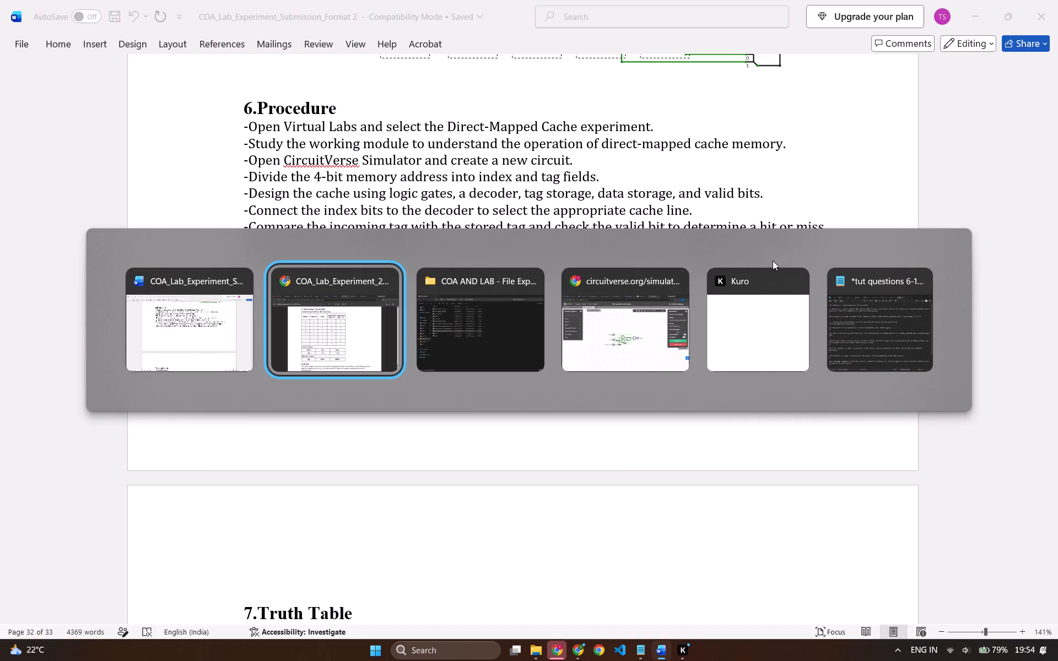
key(alt+Tab)
scroll(773, 261, up, 10)
scroll(773, 261, down, 1)
scroll(773, 261, up, 1)
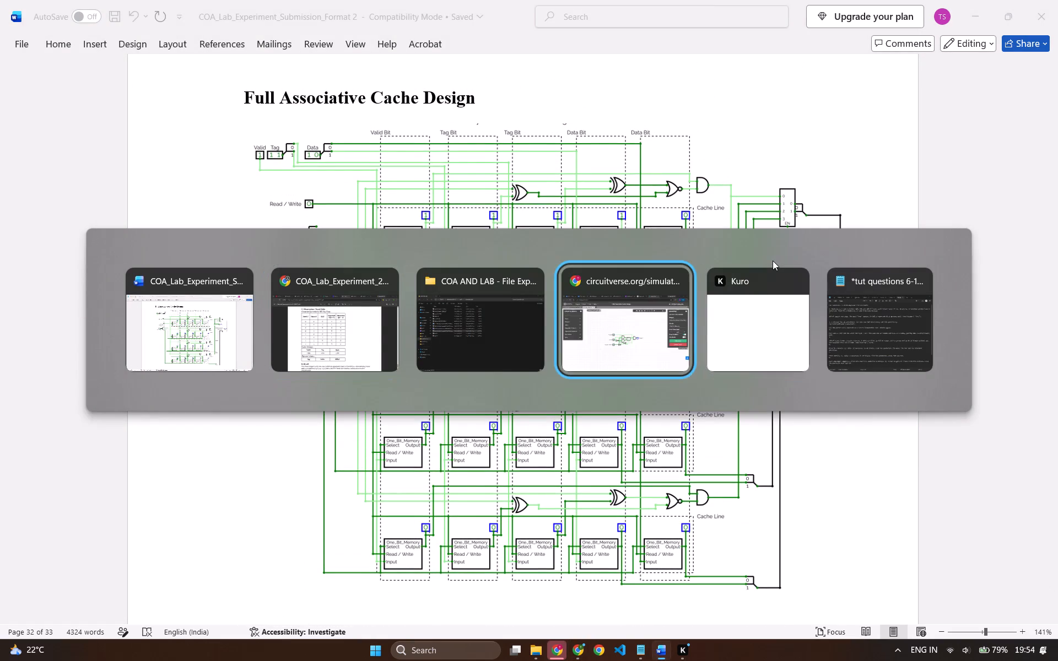
click(23, 110)
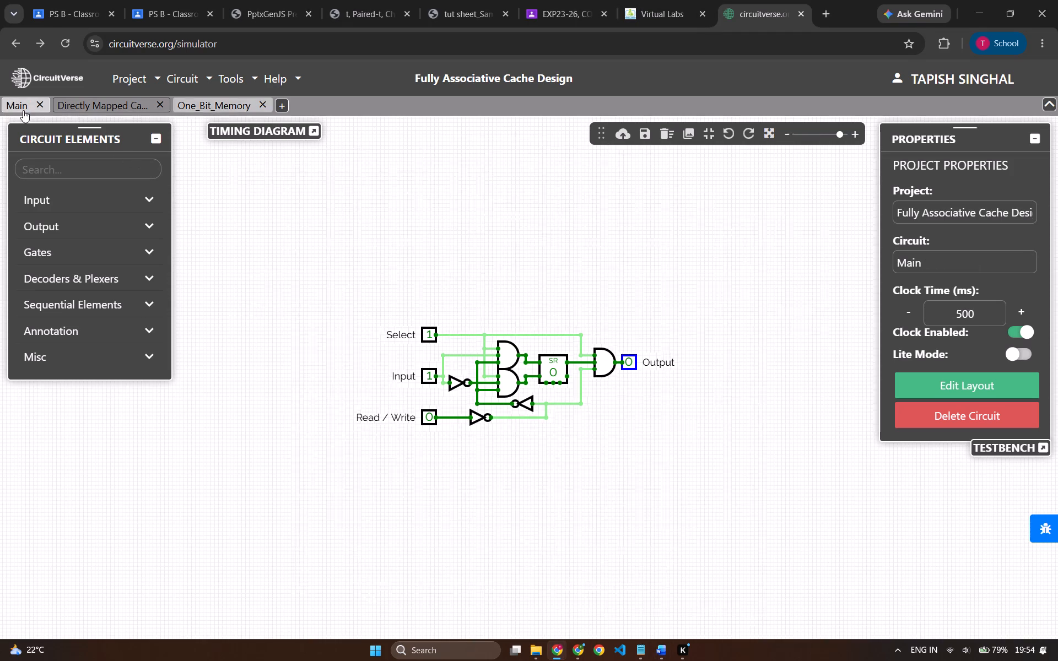
drag(276, 364, 272, 367)
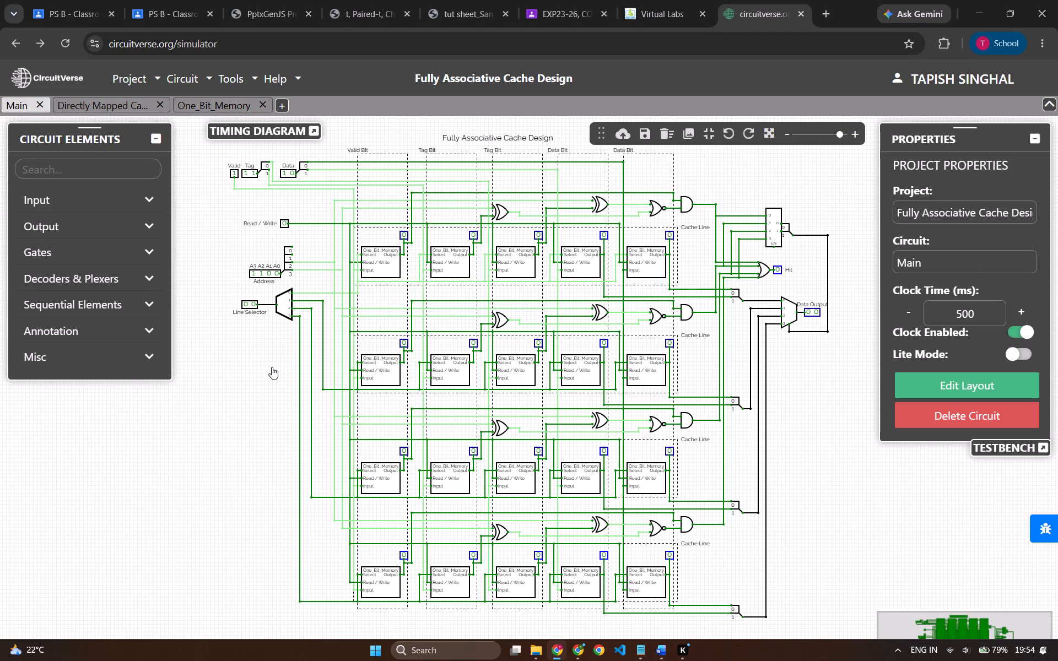
drag(272, 367, 256, 387)
click(129, 98)
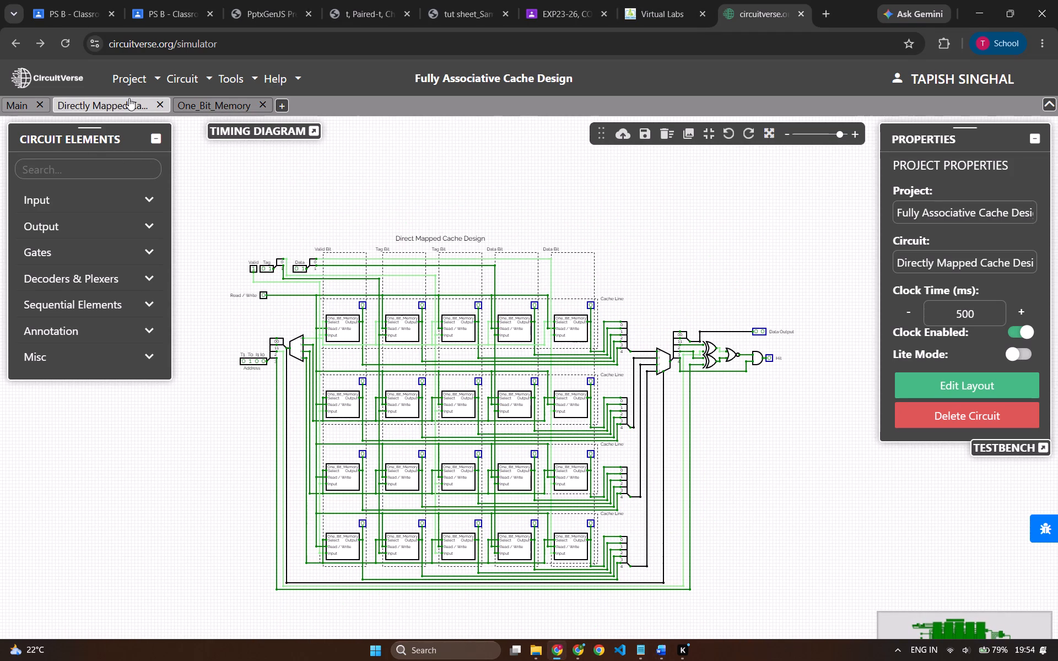
Shift the second Cache Line rectangle slightly down and to the right in the Direct Mapped Cache circuit.
click(407, 402)
click(400, 411)
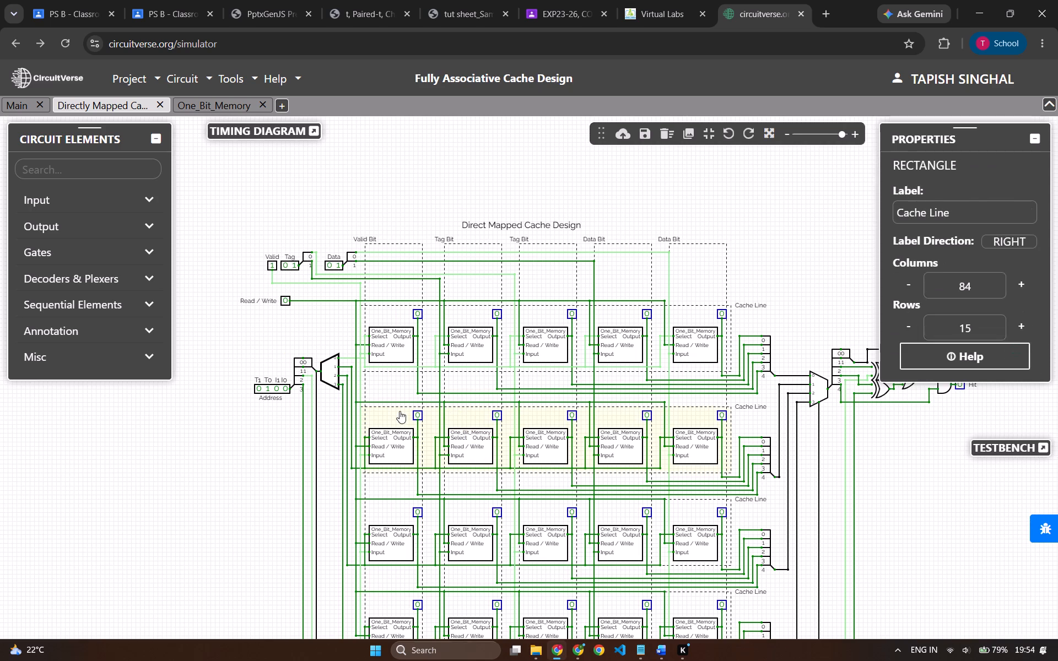
drag(400, 411, 410, 417)
click(214, 425)
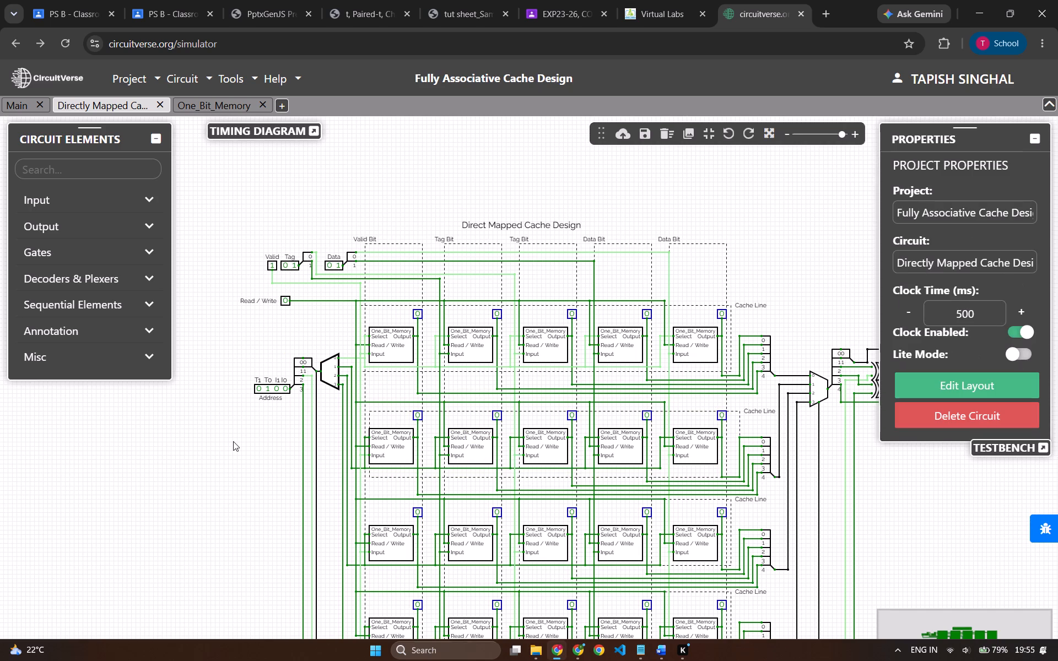
Clear space around the Direct Mapped Cache circuit by collapsing Circuit Elements and moving the Timing Diagram and floating toolbar aside.
drag(233, 441, 181, 363)
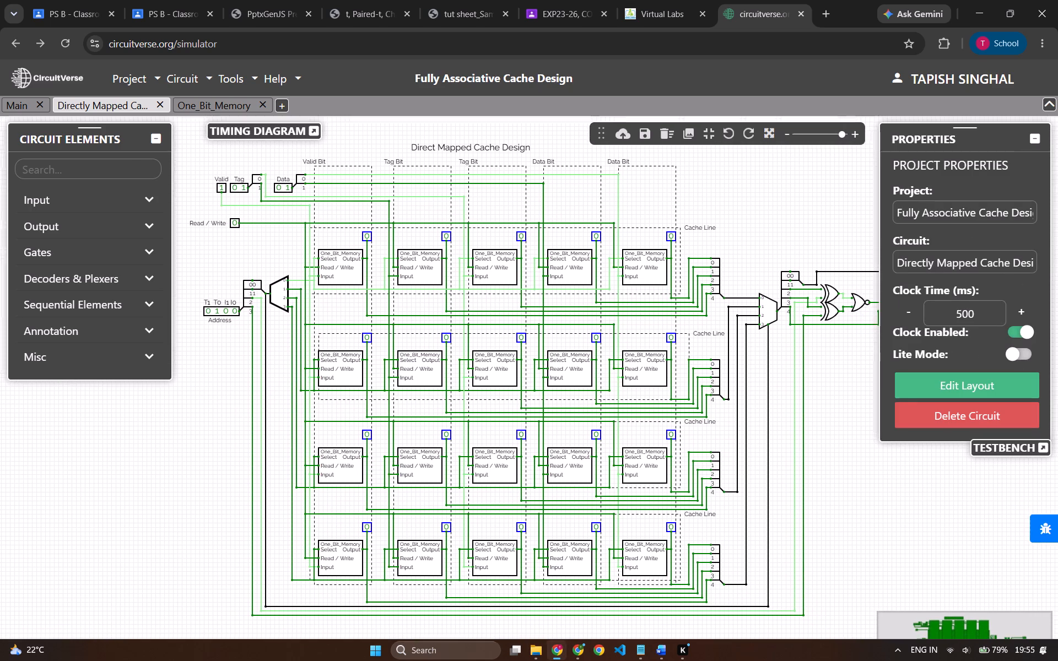
drag(181, 363, 181, 364)
click(159, 143)
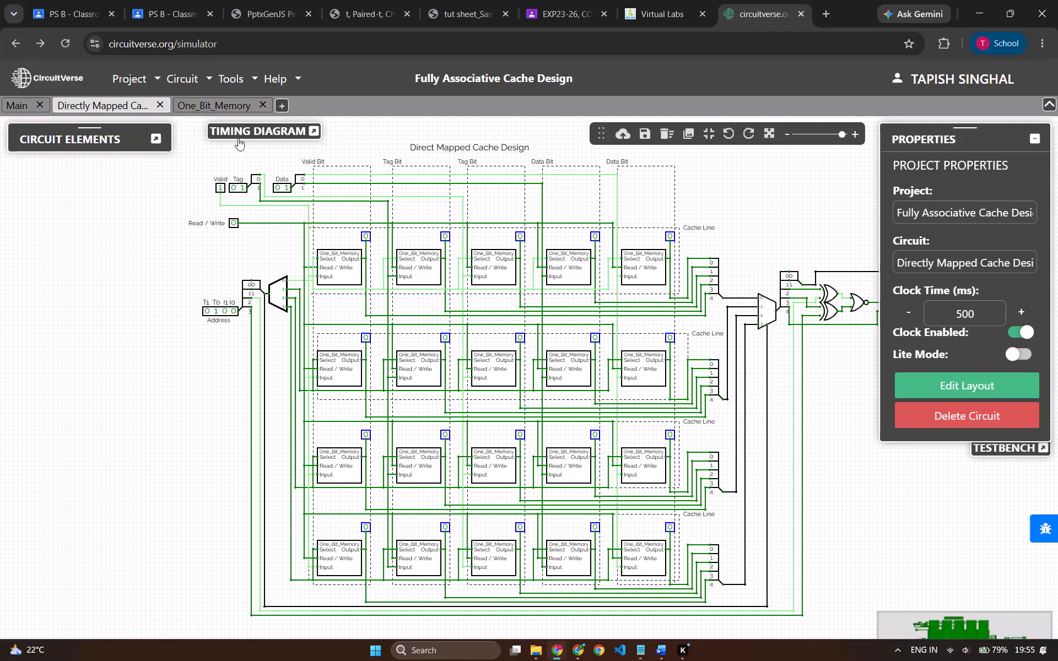
drag(273, 129, 62, 192)
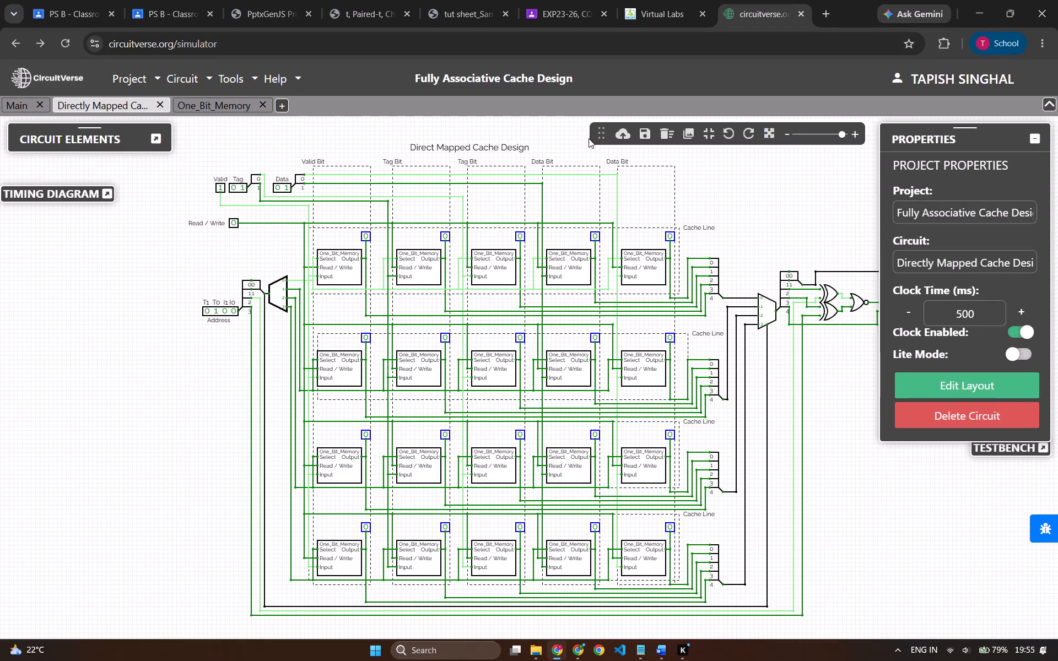
drag(596, 133, 1, 644)
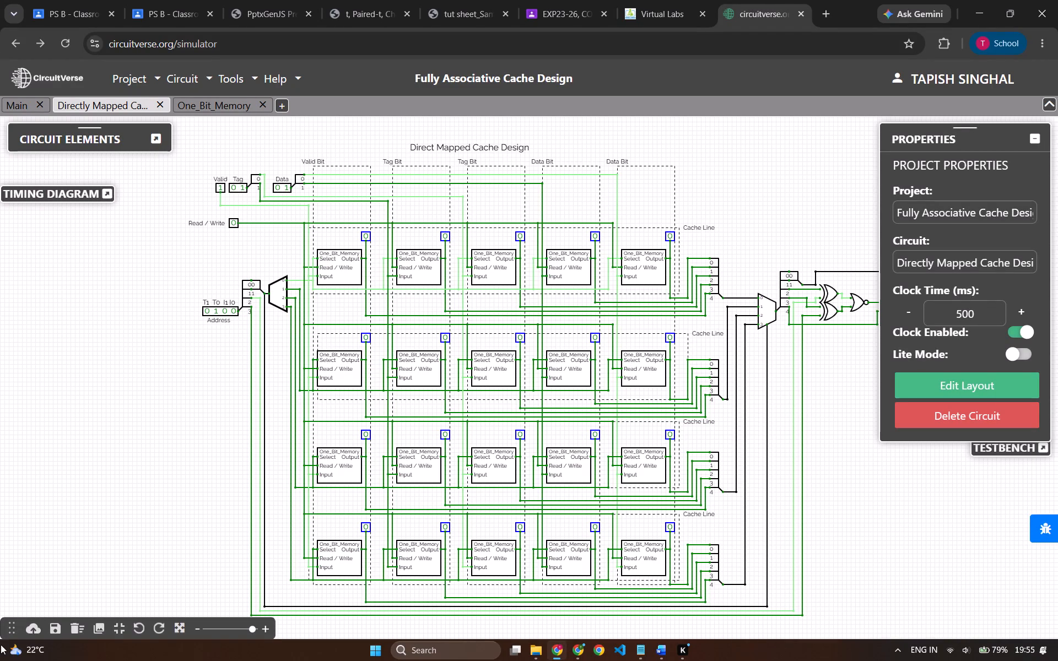
drag(1, 644, 0, 660)
drag(9, 630, 29, 564)
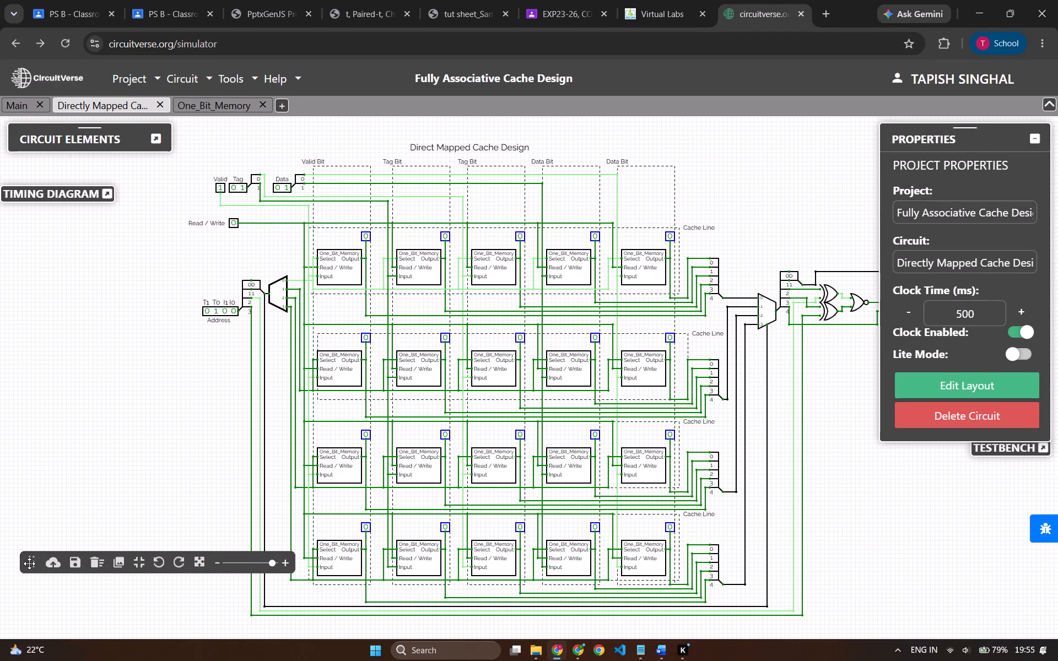
Zoom the Direct Mapped Cache circuit out to show its outputs and move the floating toolbar clear of the drawing.
click(288, 557)
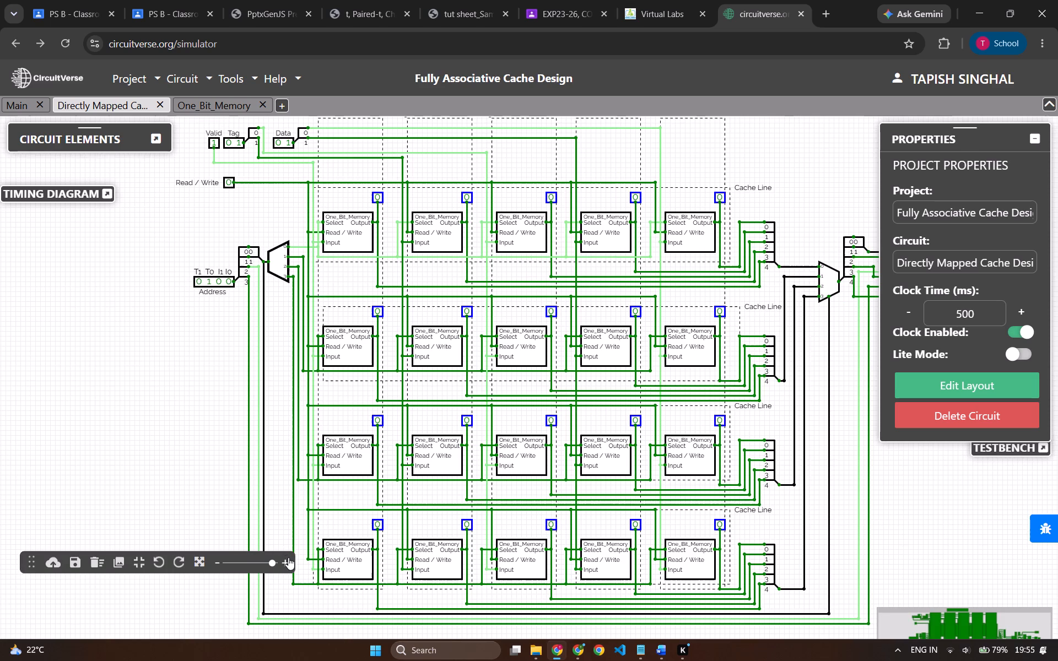
click(213, 565)
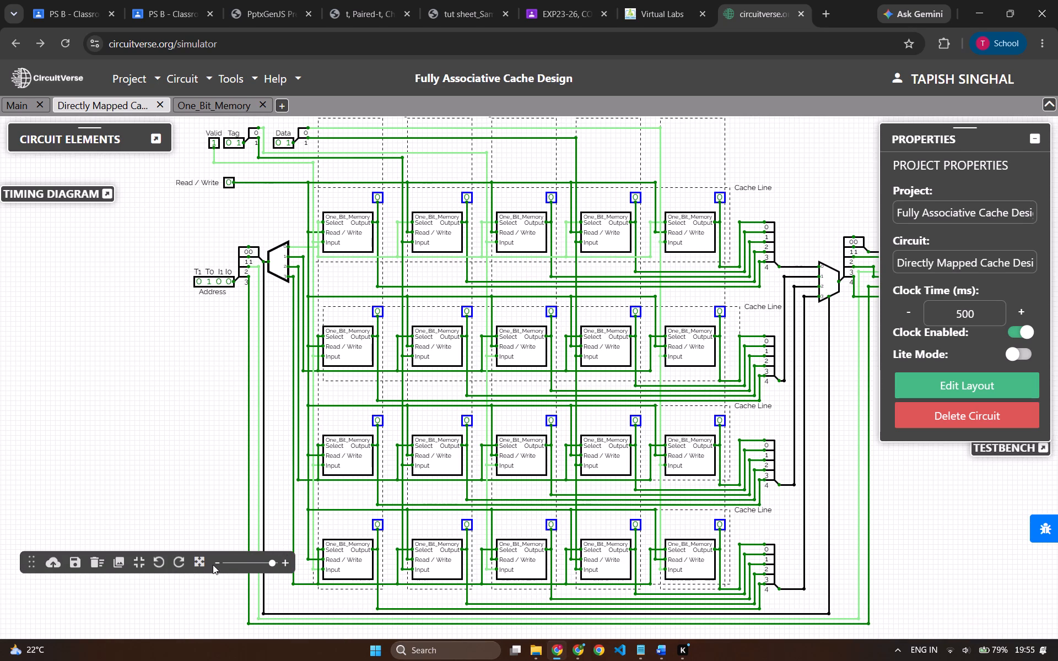
click(213, 564)
drag(271, 563, 268, 563)
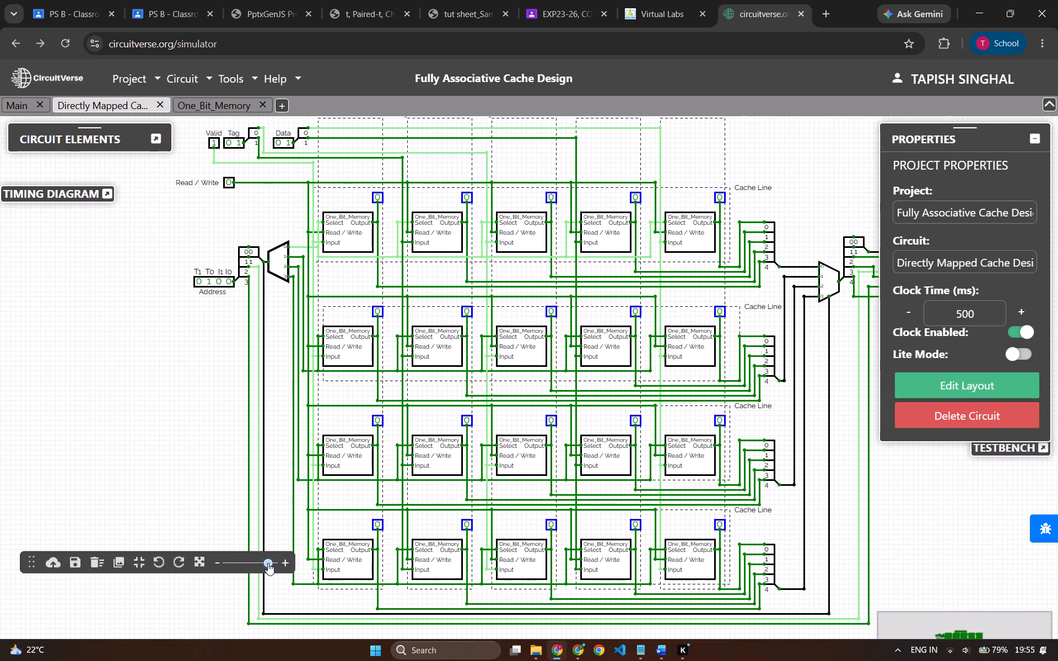
drag(268, 563, 272, 562)
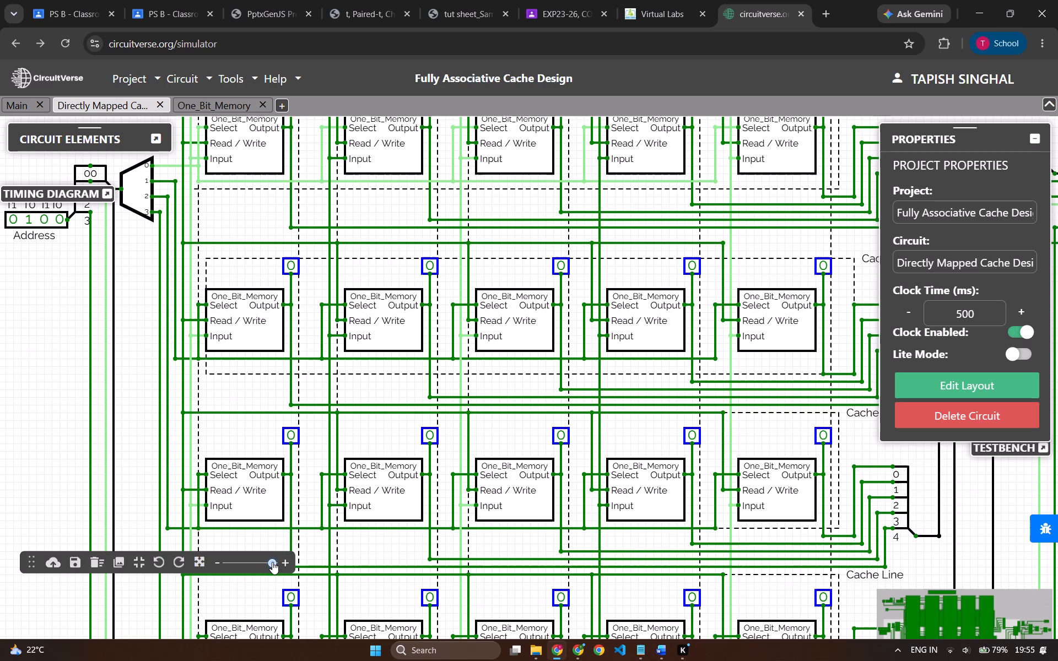
drag(272, 562, 264, 563)
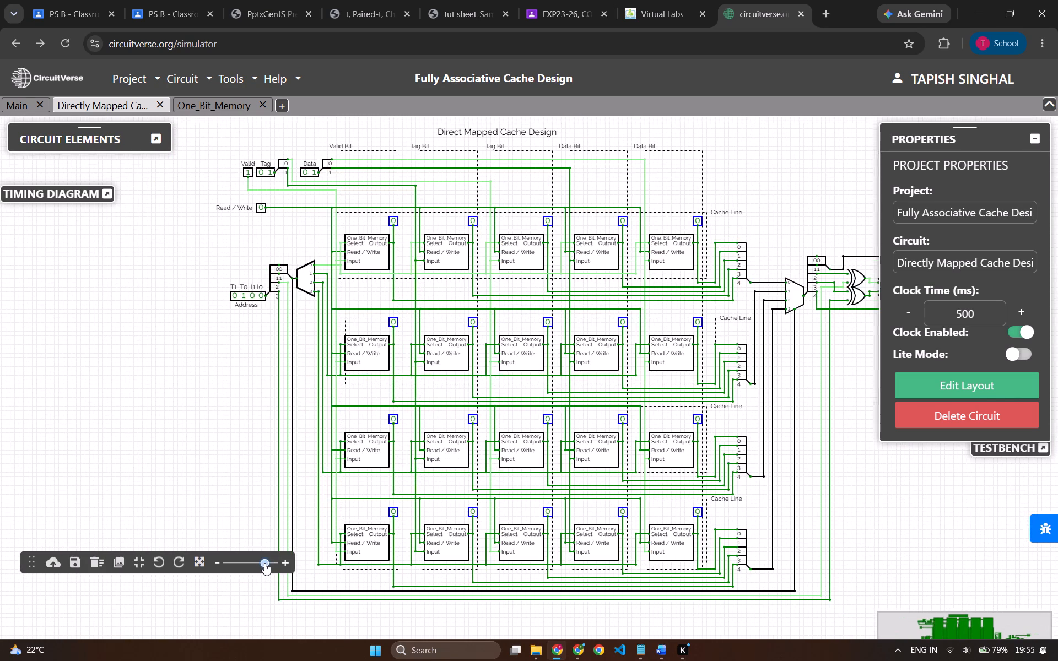
drag(264, 563, 264, 563)
drag(23, 563, 3, 575)
drag(37, 564, 32, 562)
drag(32, 562, 82, 208)
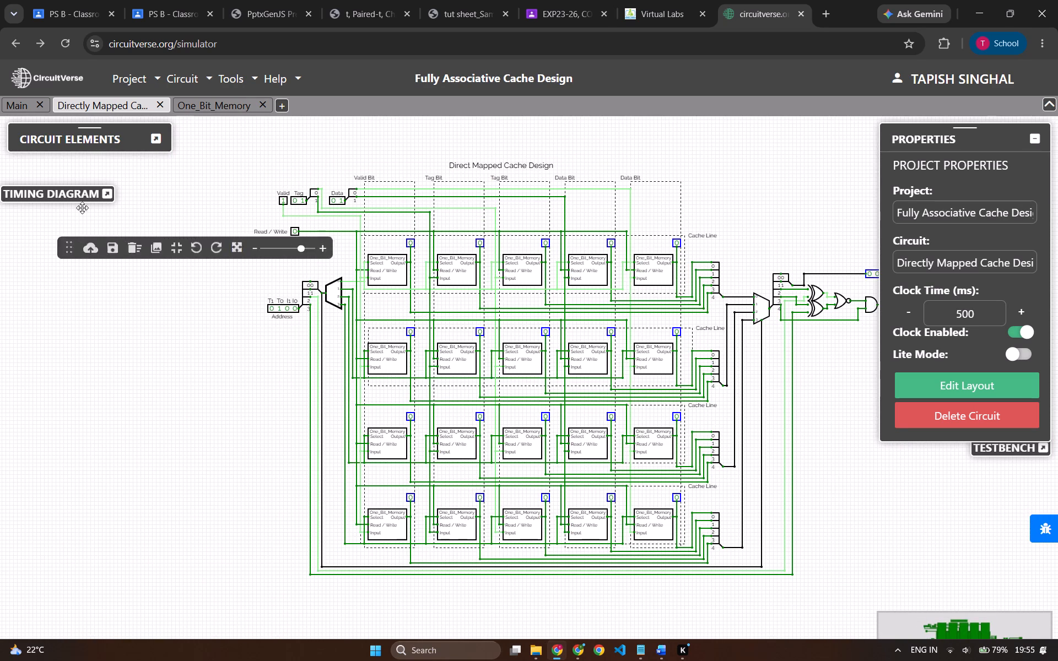
drag(82, 208, 1, 117)
drag(120, 377, 88, 392)
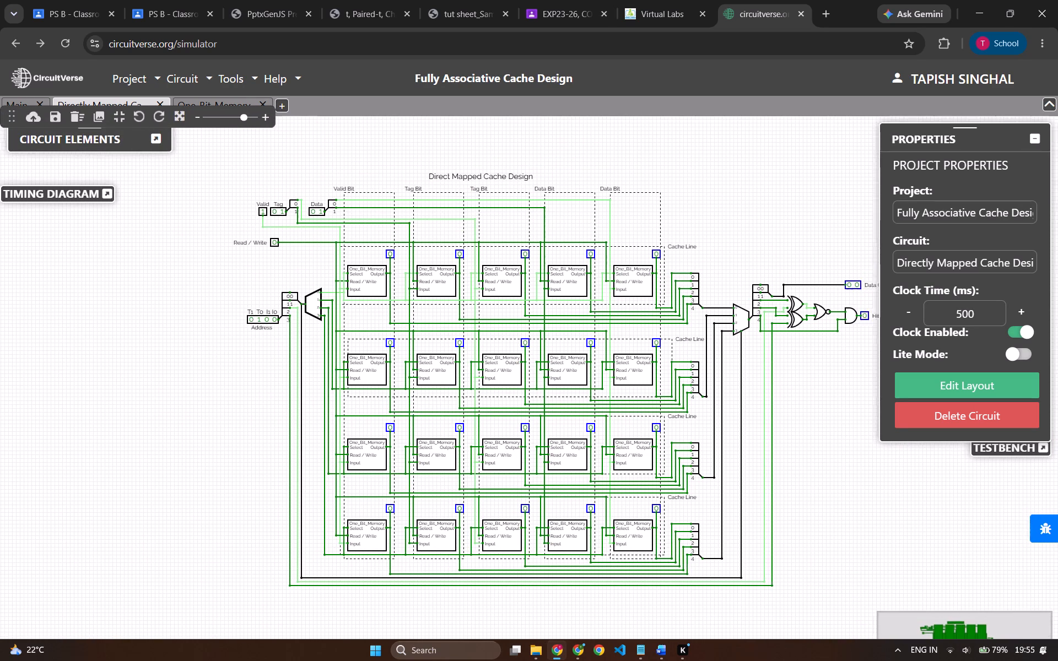
drag(88, 392, 71, 394)
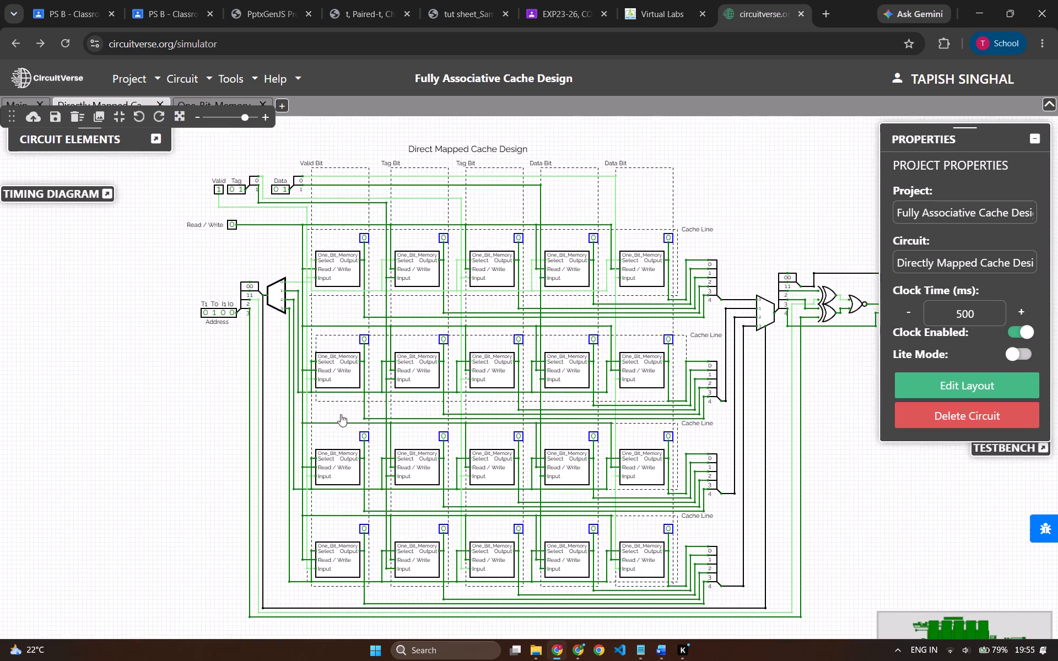
Collapse the Properties panel and move it off the canvas so the whole circuit is unobstructed.
click(1034, 141)
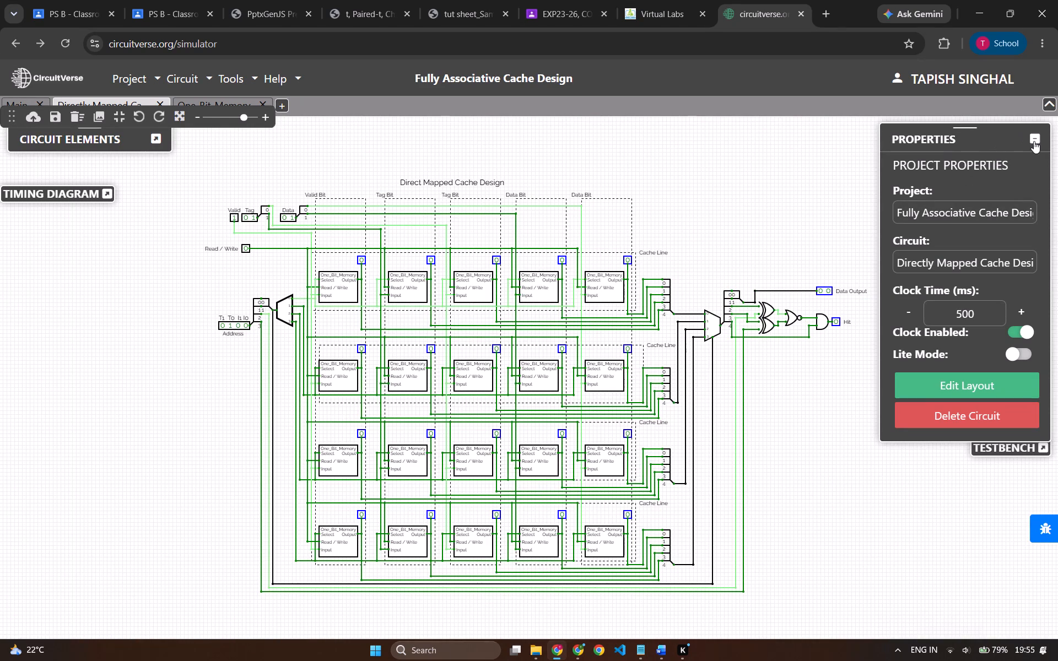
drag(986, 138, 1027, 85)
drag(940, 248, 978, 246)
drag(978, 246, 1004, 226)
Capture a screenshot of the complete Direct Mapped Cache circuit, from its title and address inputs to the Data Output and Hit outputs.
key(shift+super+s)
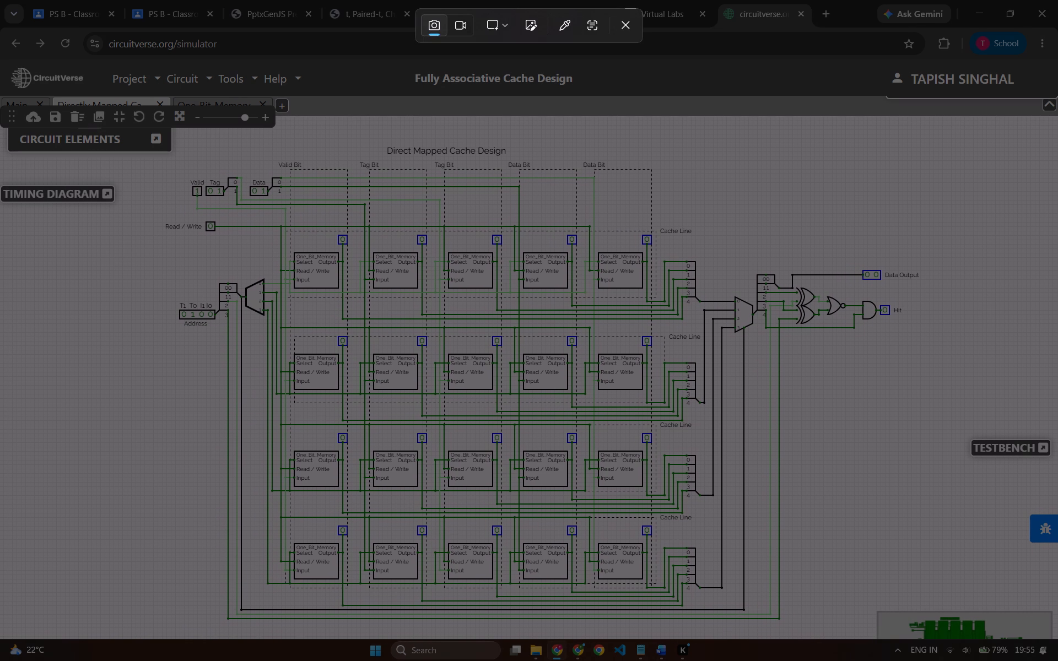
click(623, 23)
drag(813, 374, 832, 375)
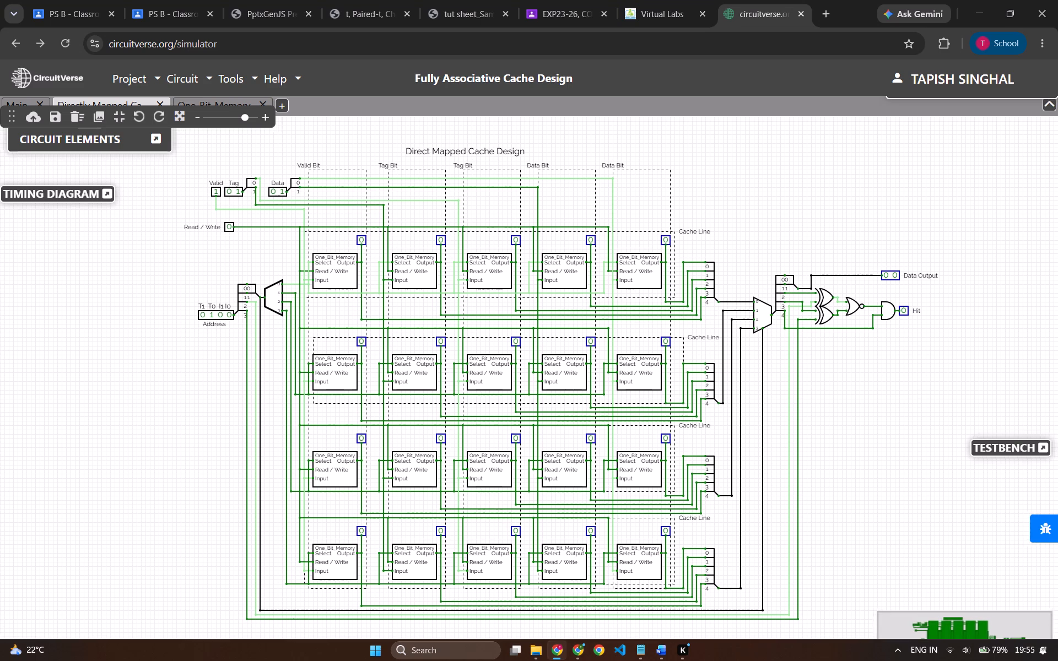
drag(832, 375, 847, 371)
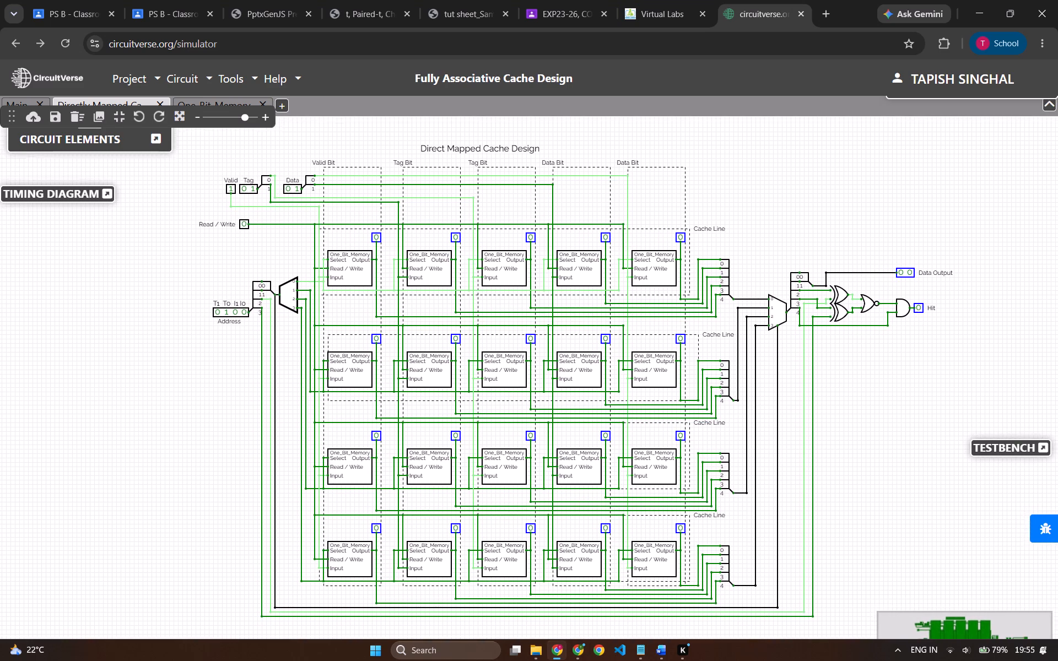
drag(847, 371, 845, 363)
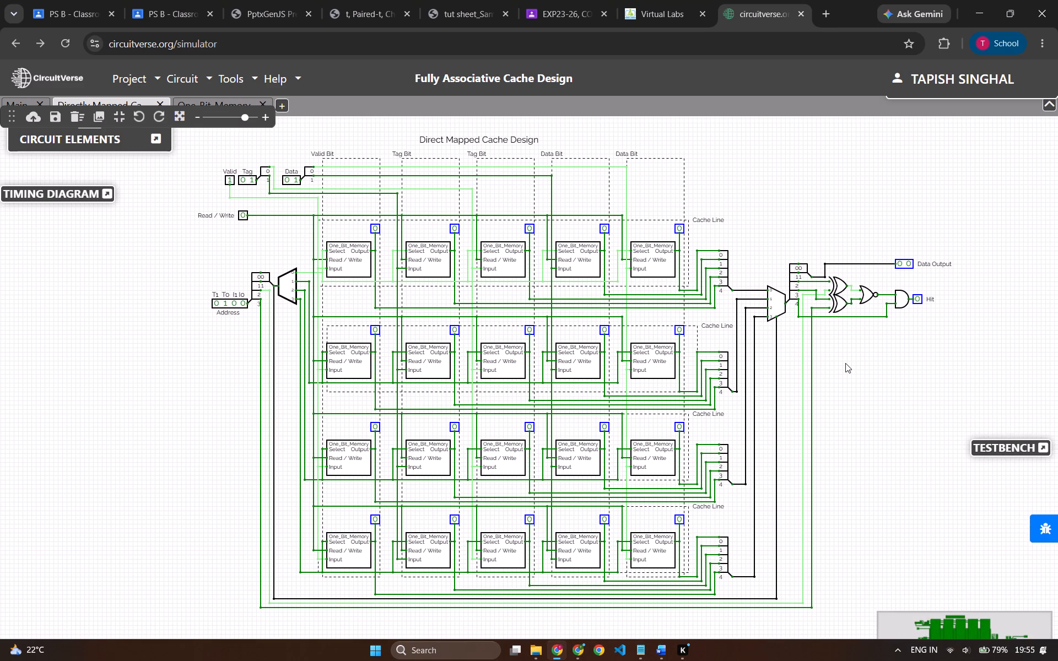
key(shift+super+s)
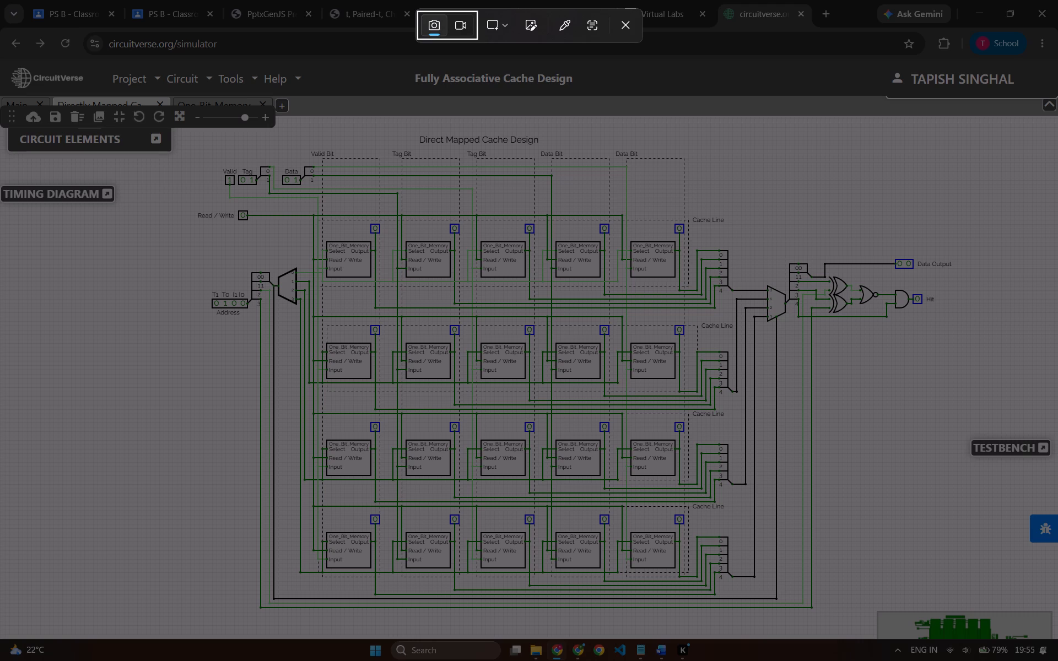
drag(191, 134, 968, 611)
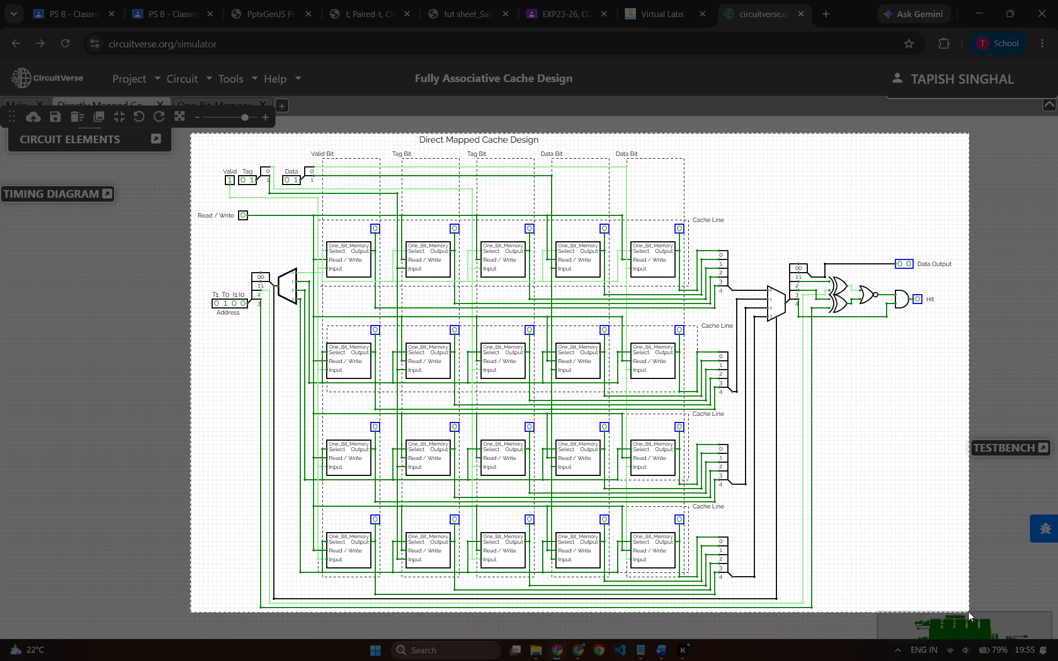
drag(968, 611, 961, 611)
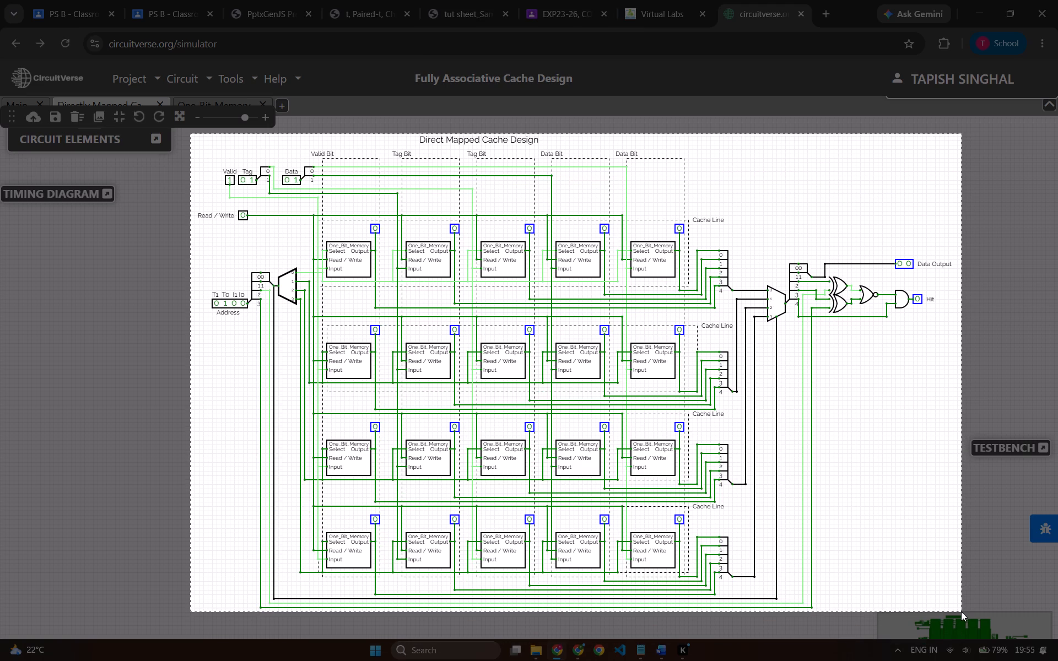
drag(961, 611, 962, 607)
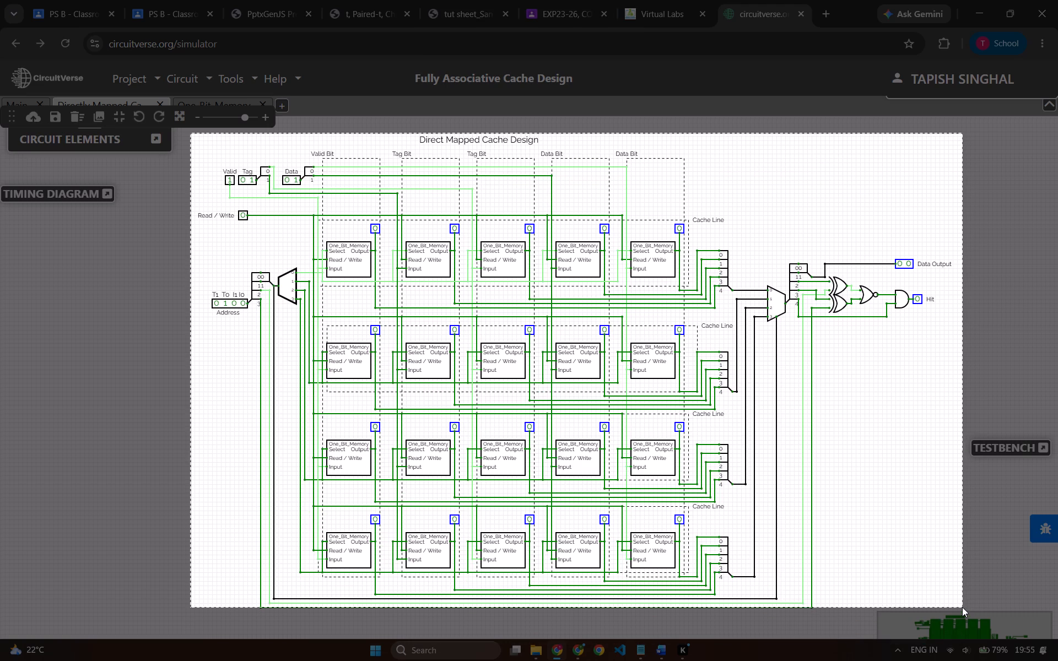
drag(962, 607, 963, 610)
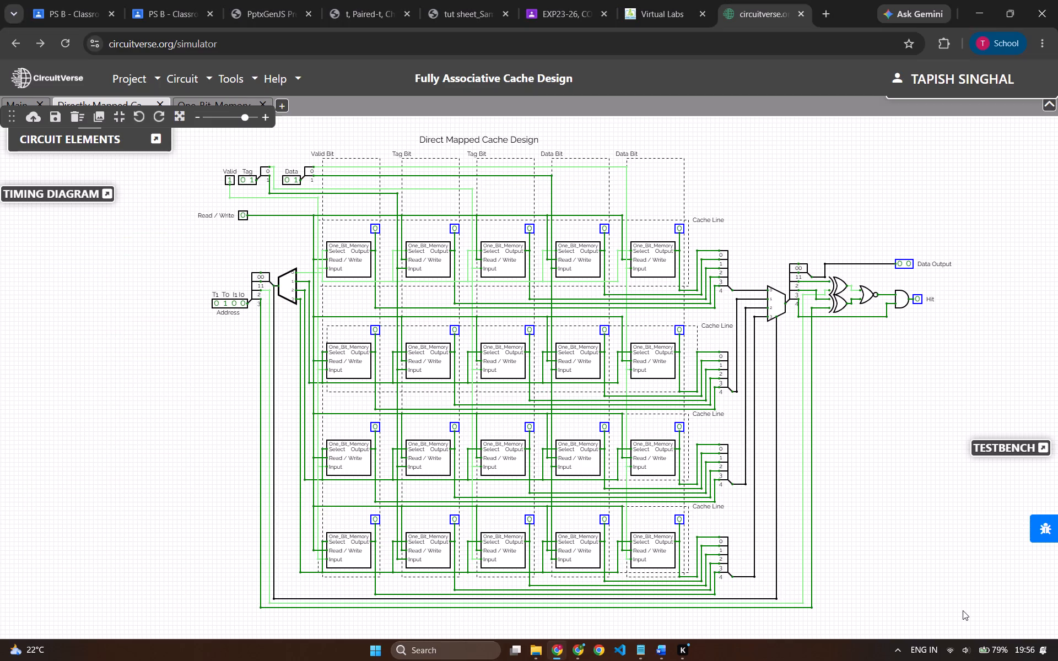
In the Word document, replace the old cache circuit picture above 6.Procedure with the captured screenshot and save.
click(669, 573)
scroll(669, 567, down, 5)
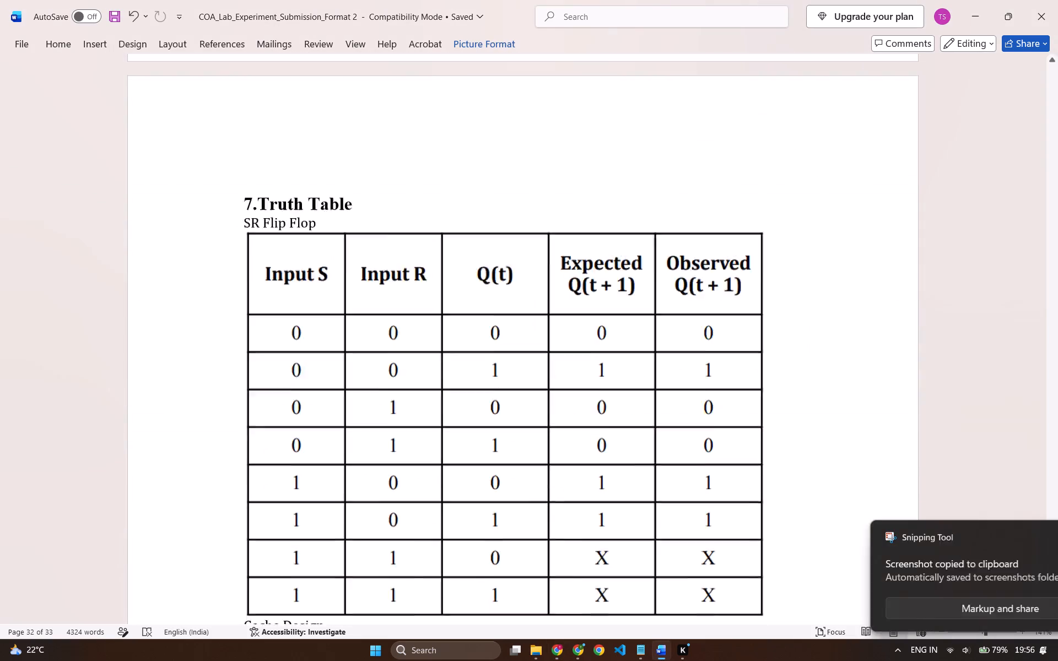
scroll(669, 567, down, 5)
scroll(583, 457, up, 6)
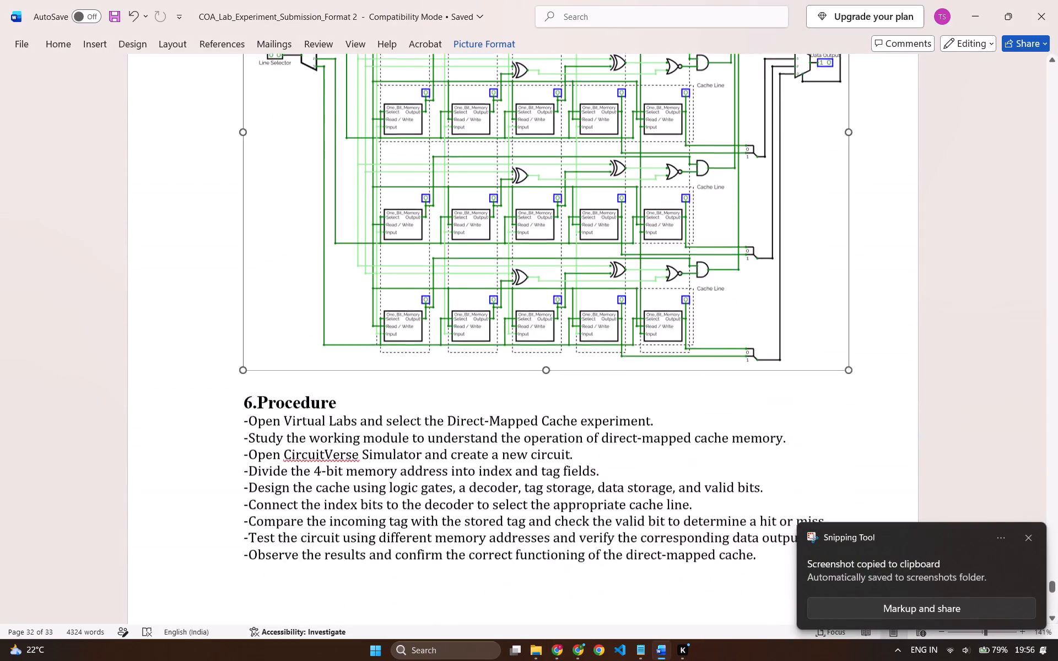
scroll(583, 457, up, 3)
key(BackSpace)
key(ctrl+c)
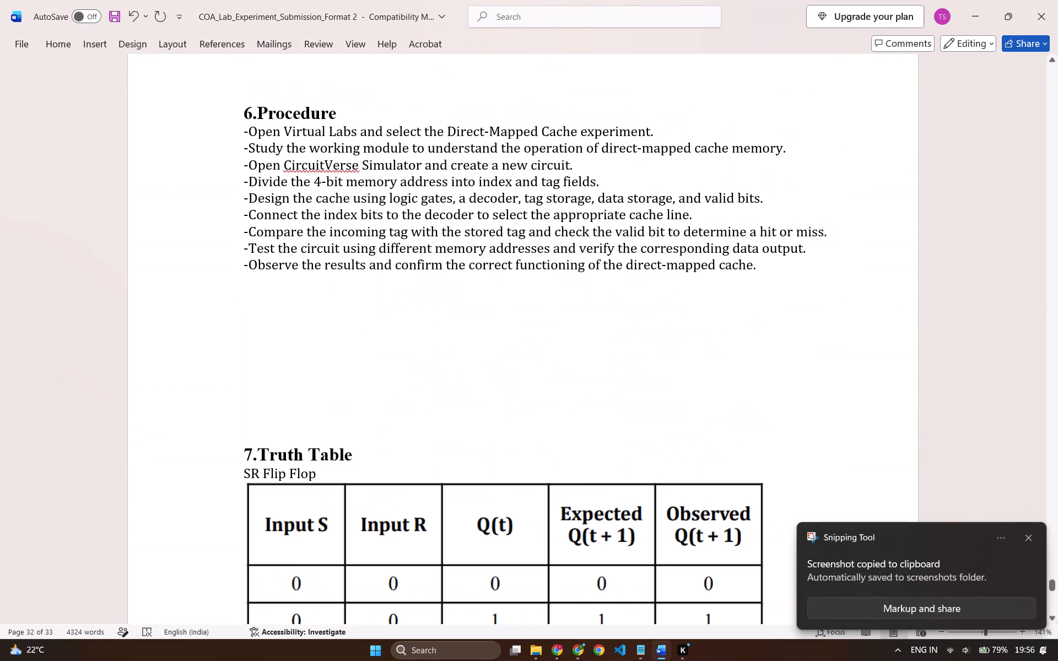
key(ctrl+v)
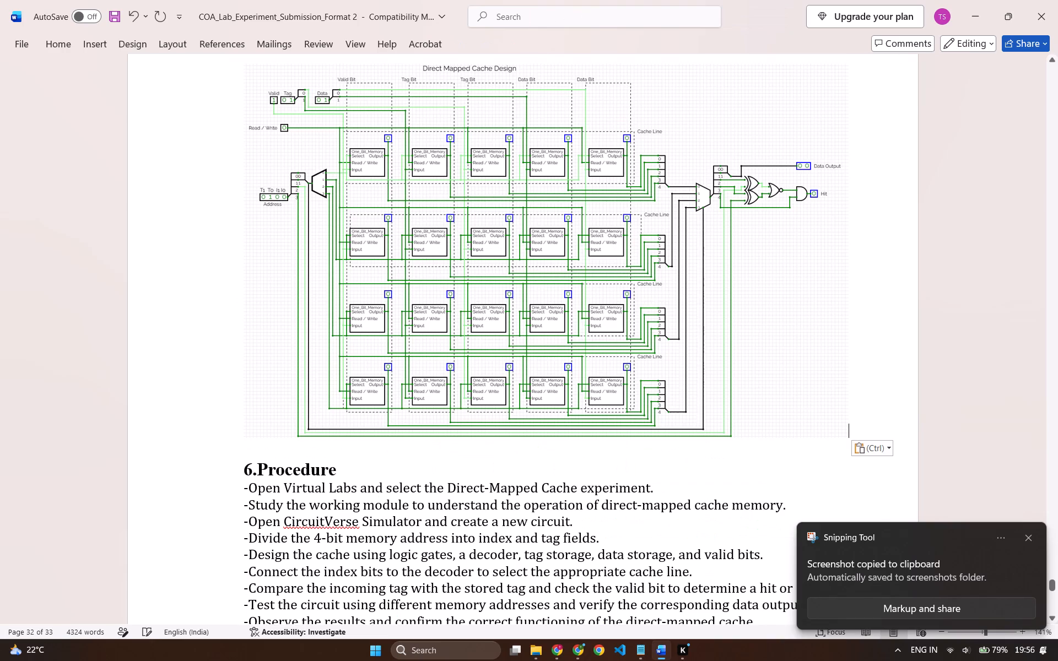
scroll(583, 457, down, 1)
key(ctrl+s)
Change the heading "Full Associative Cache Design" above the new circuit picture to "Direct Cache Design" and save the document.
scroll(583, 457, up, 1)
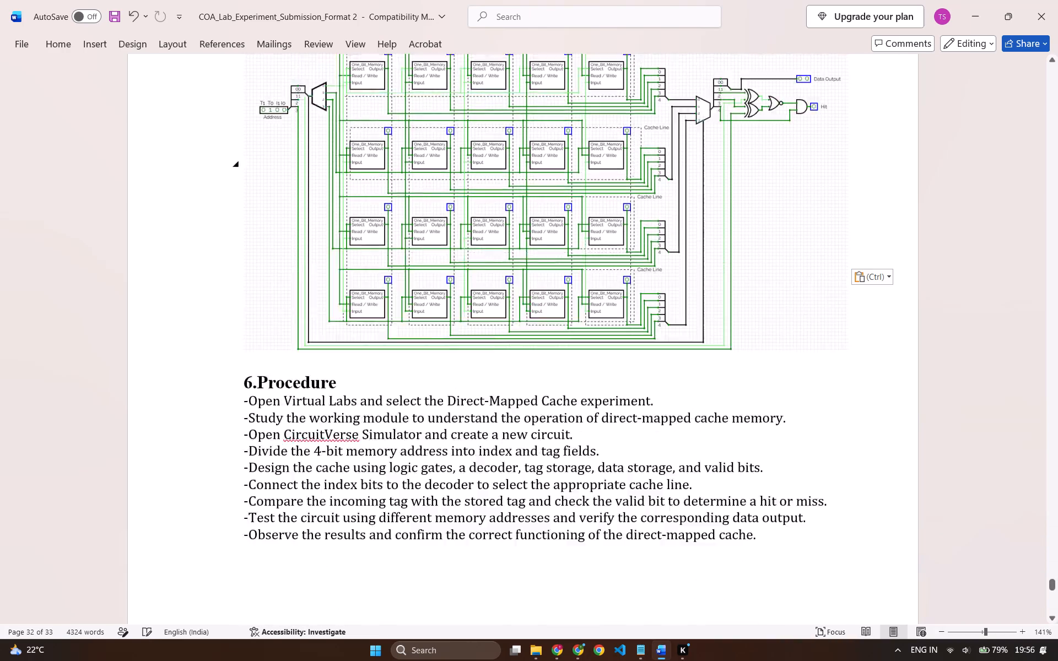
scroll(583, 457, up, 1)
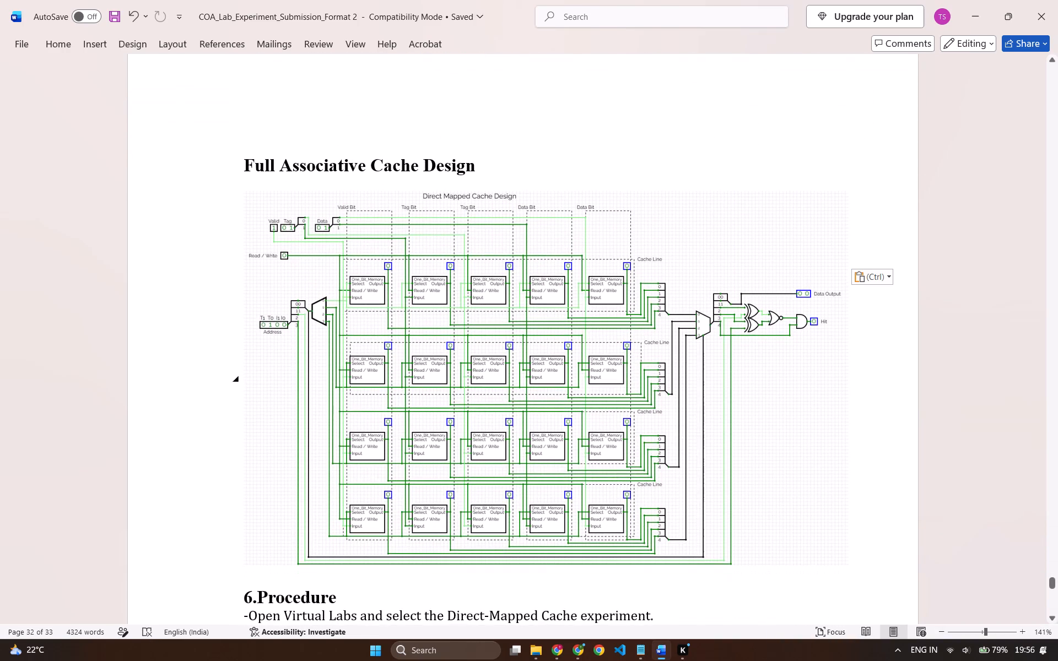
click(279, 172)
key(Right)
key(Right)
key(Right)
key(Right)
key(Right)
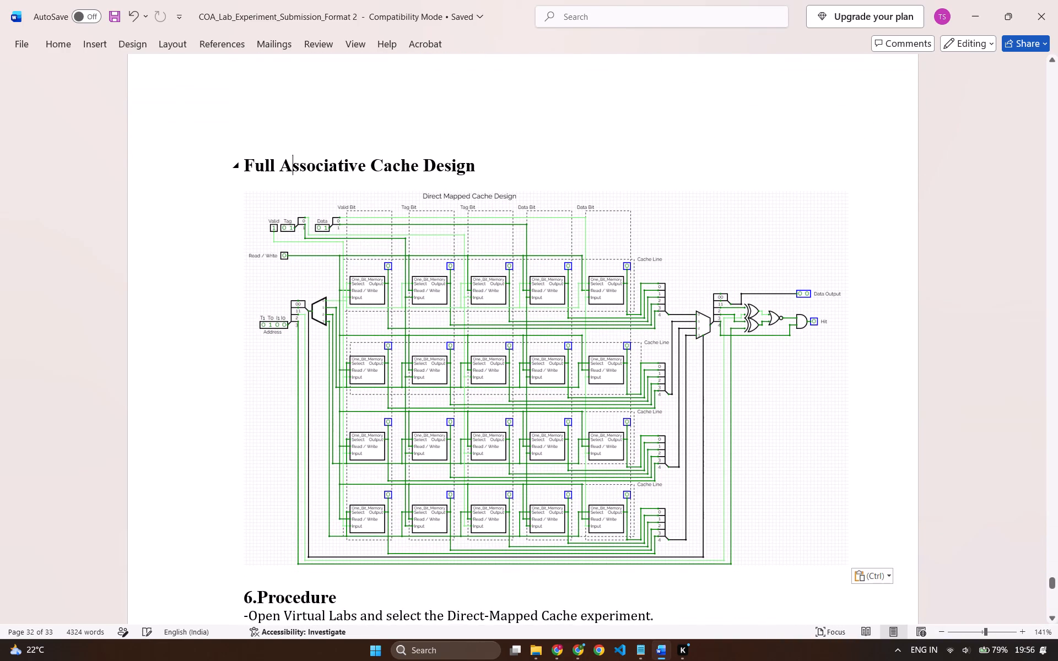
key(Right)
key(Right)
key(Right)
key(Right)
key(Right)
key(Right)
key(BackSpace)
key(BackSpace)
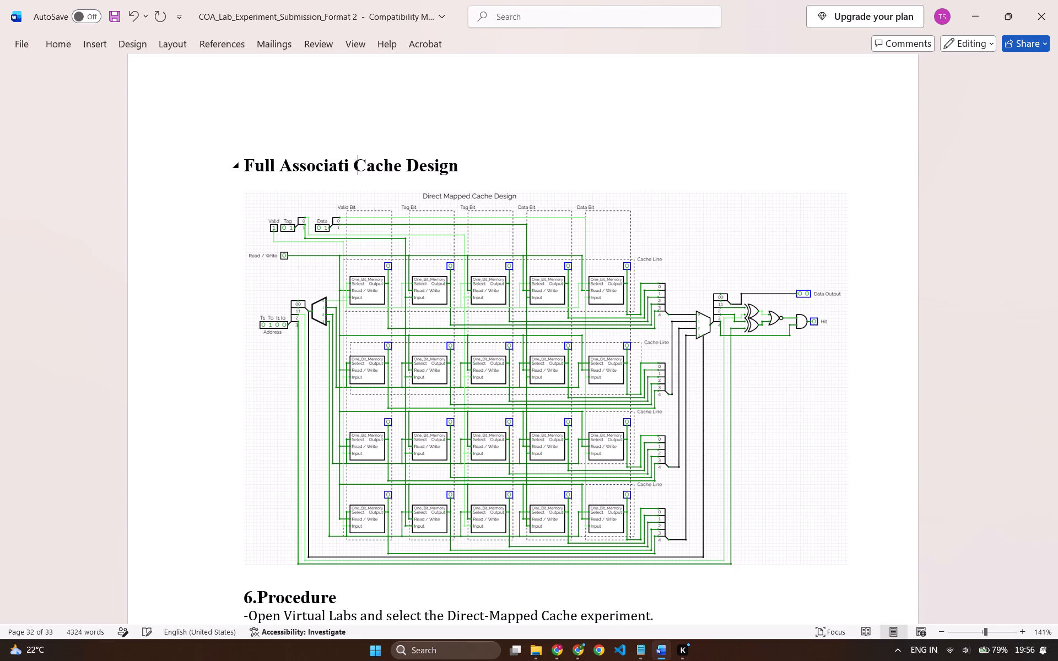
key(BackSpace)
key(BackSpace)
key(BackSpace)
key(BackSpace)
key(BackSpace)
key(BackSpace)
key(BackSpace)
key(BackSpace)
key(BackSpace)
key(BackSpace)
key(BackSpace)
key(BackSpace)
key(BackSpace)
key(BackSpace)
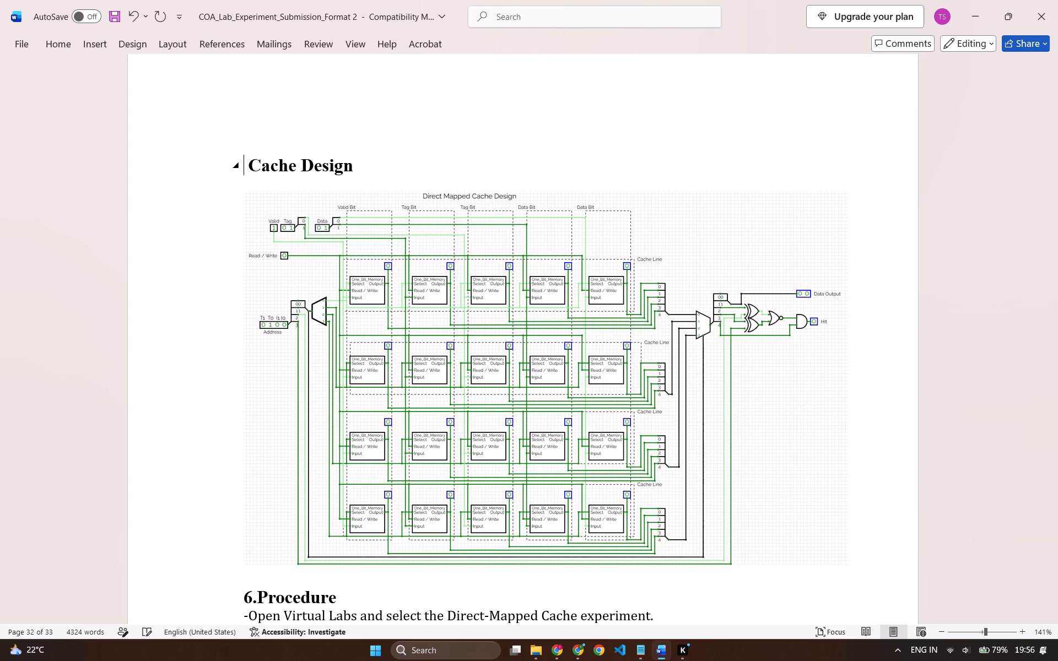
text(Direc5)
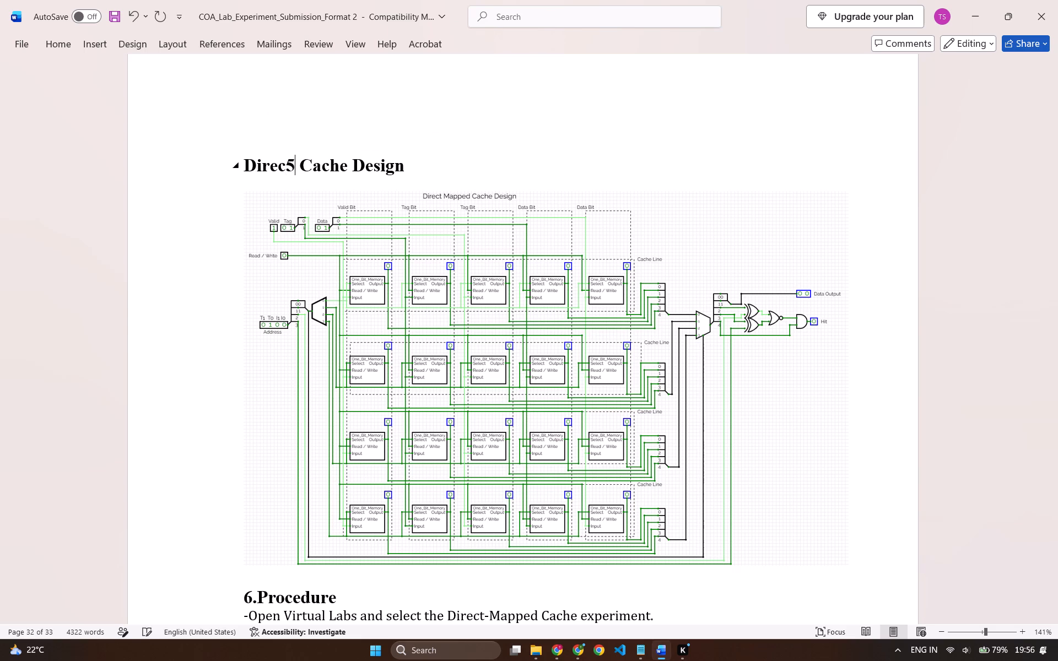
key(BackSpace)
key(t)
key(ctrl+s)
Delete the blank lines directly above and below the 4.Theory heading in Experiment 30, saving the document along the way.
scroll(279, 172, up, 2)
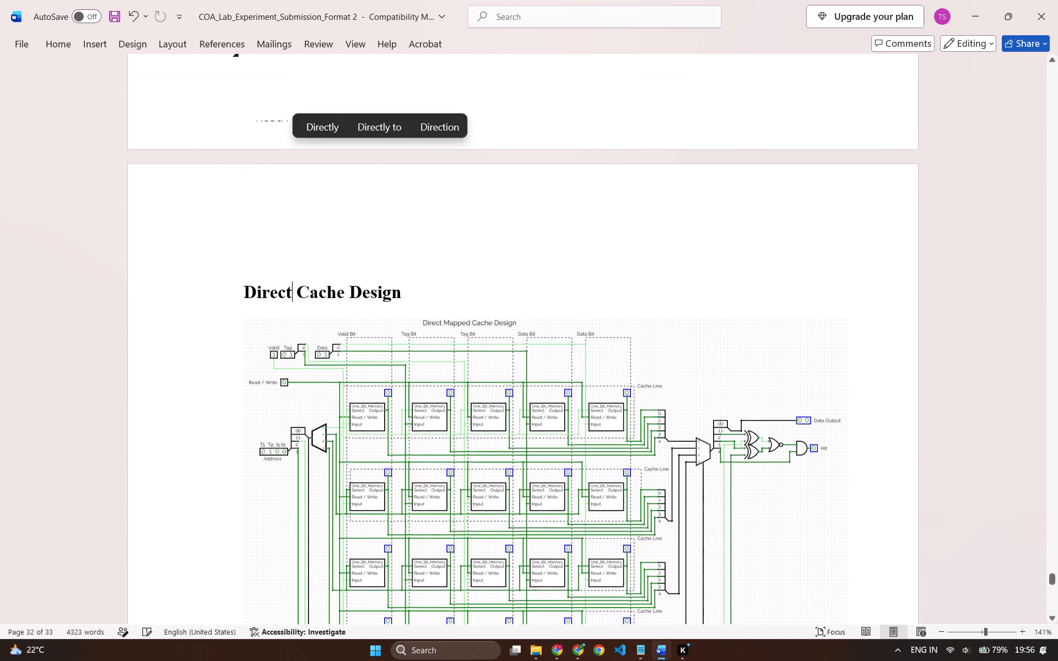
scroll(279, 172, up, 3)
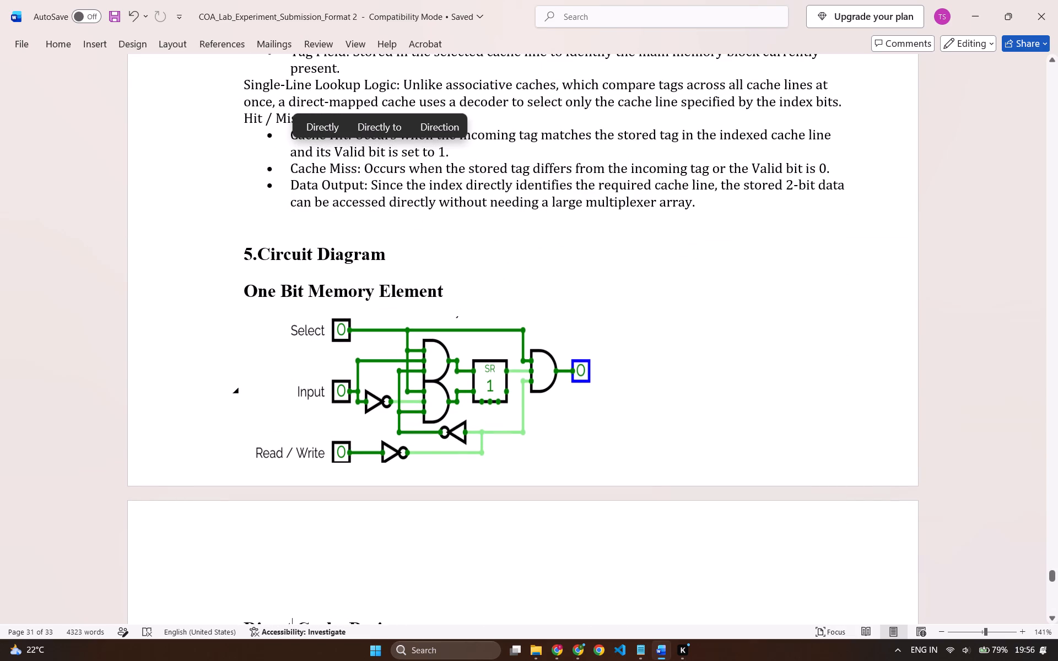
key(ctrl+s)
scroll(467, 301, up, 1)
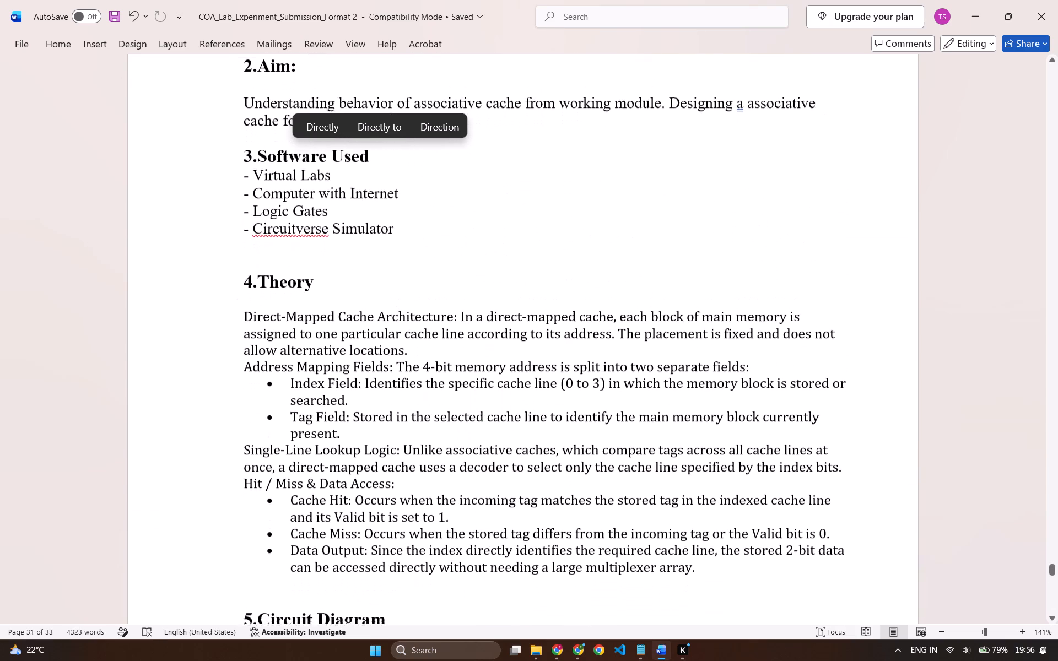
scroll(467, 301, up, 1)
click(332, 345)
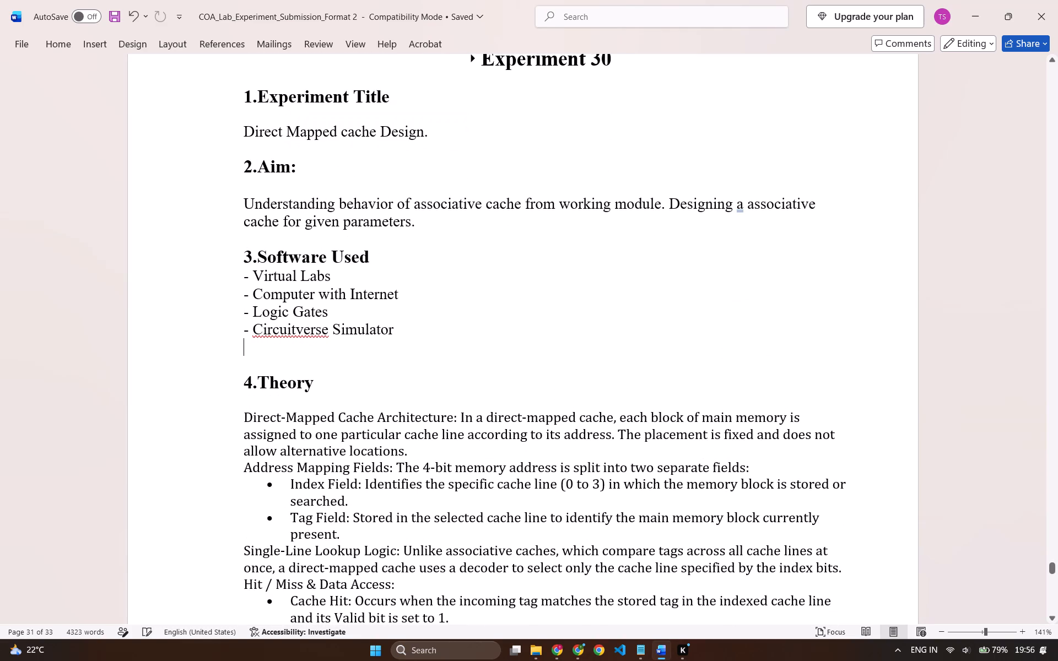
key(BackSpace)
key(Down)
scroll(332, 345, down, 1)
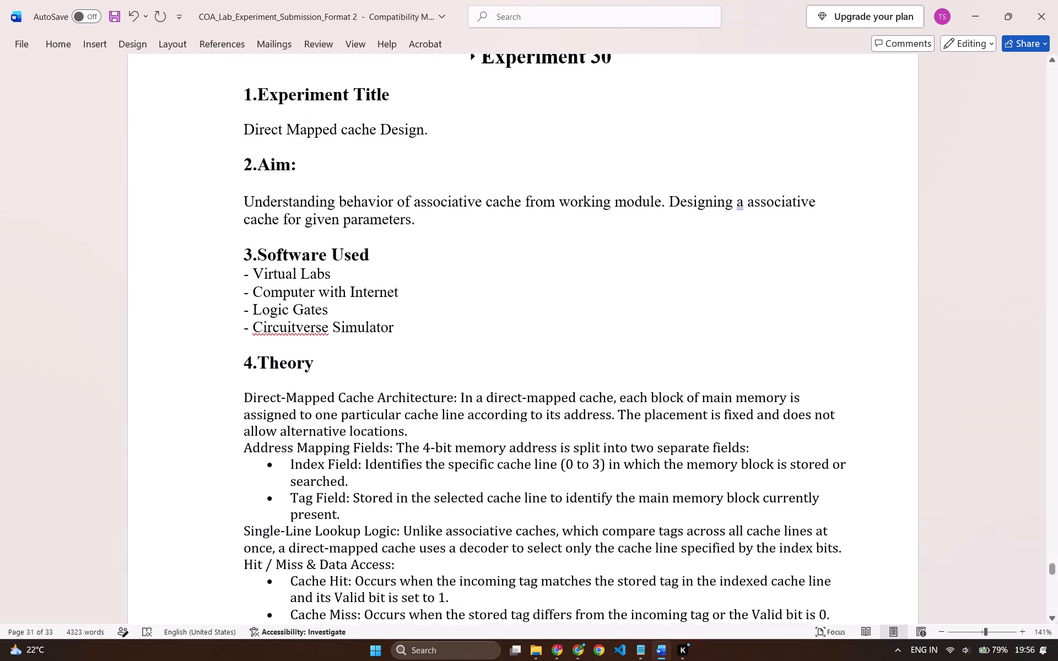
scroll(332, 345, down, 1)
key(ctrl+s)
key(Down)
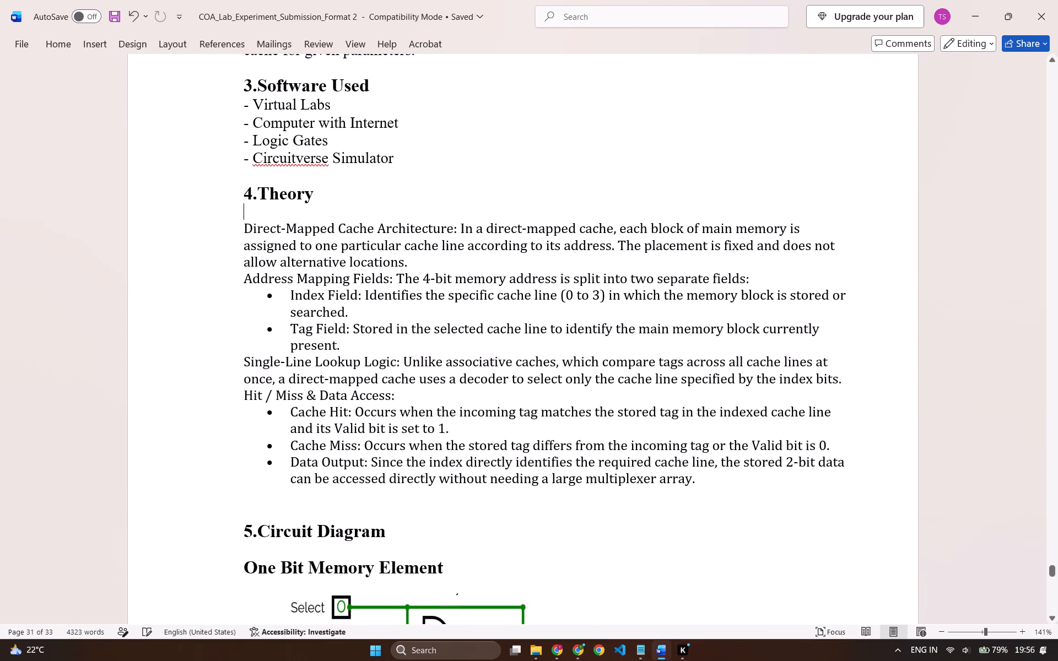
key(BackSpace)
scroll(332, 345, down, 1)
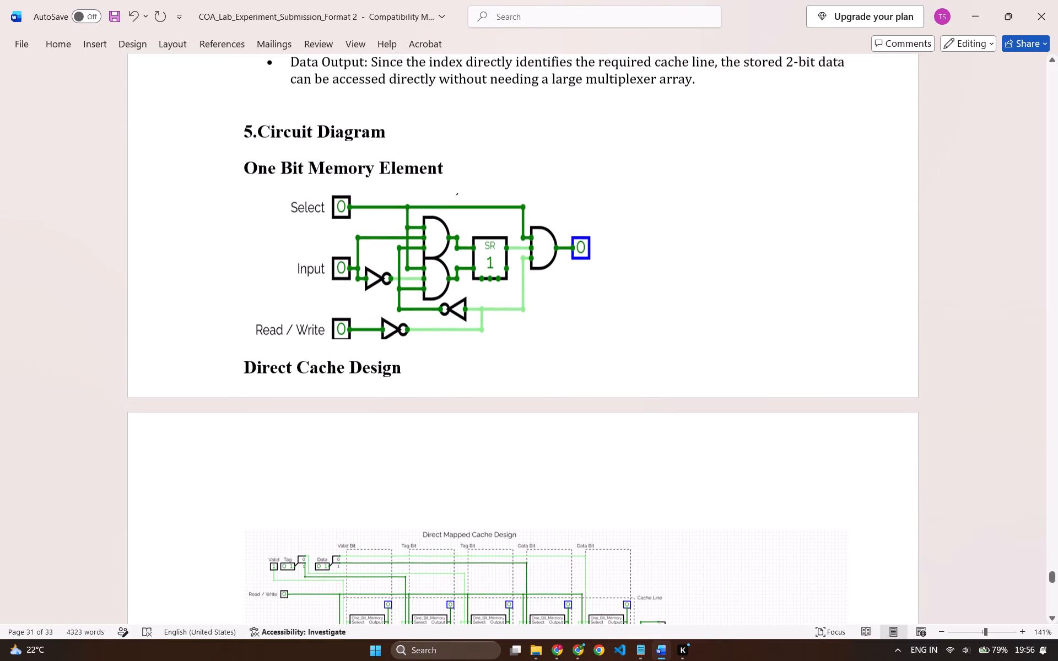
Insert a blank line above the "Direct Cache Design" heading to push it onto its circuit picture's page, and save.
click(654, 297)
key(Return)
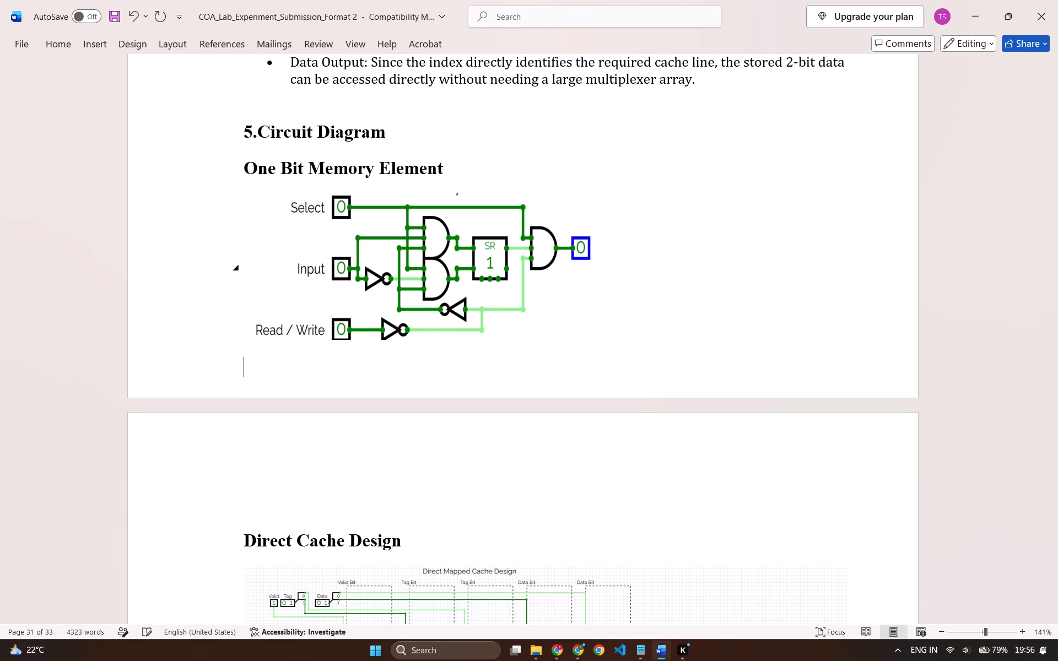
key(ctrl+s)
Delete the blank line directly above the 5.Circuit Diagram heading in Experiment 30 and save the document.
scroll(654, 297, up, 1)
click(385, 176)
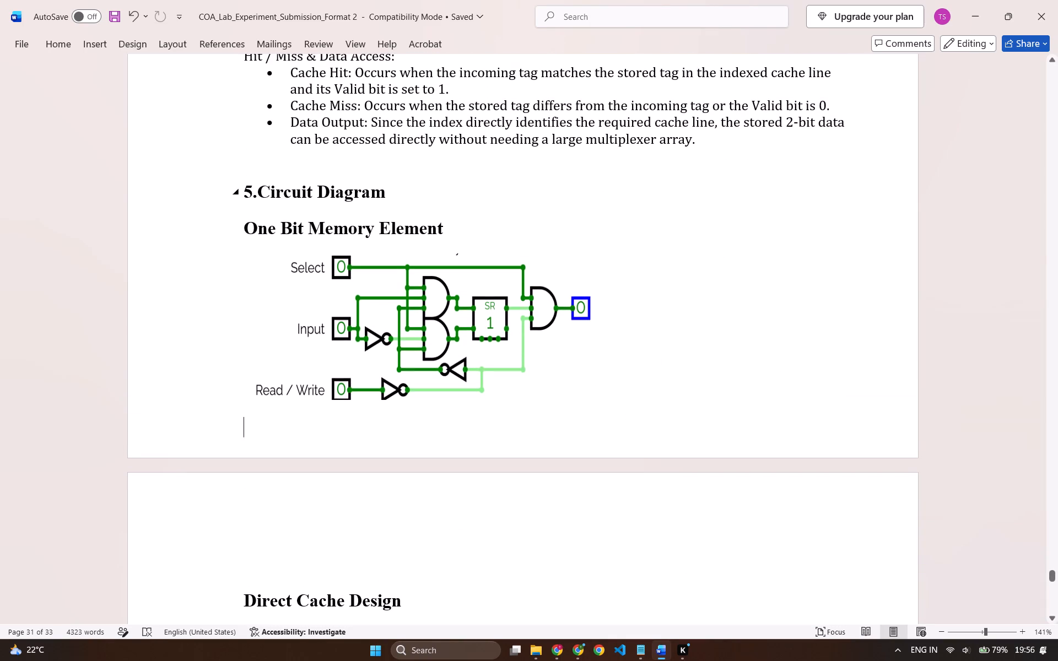
key(Up)
key(BackSpace)
key(ctrl+s)
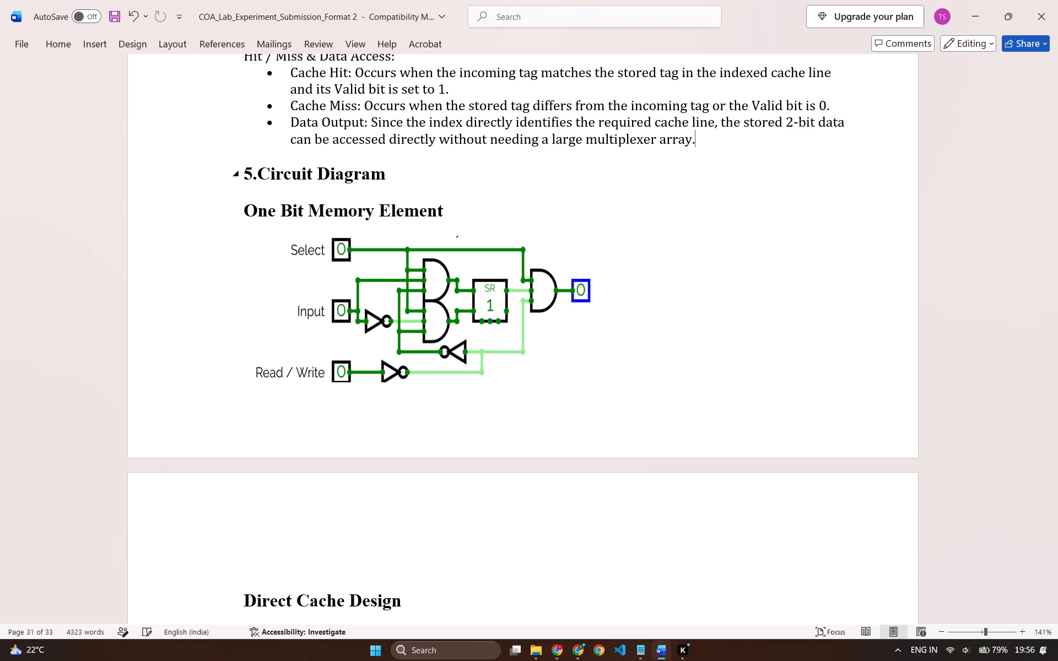
Insert six blank lines above the 7.Truth Table heading to move it onto the page with its tables, and save.
scroll(385, 176, down, 5)
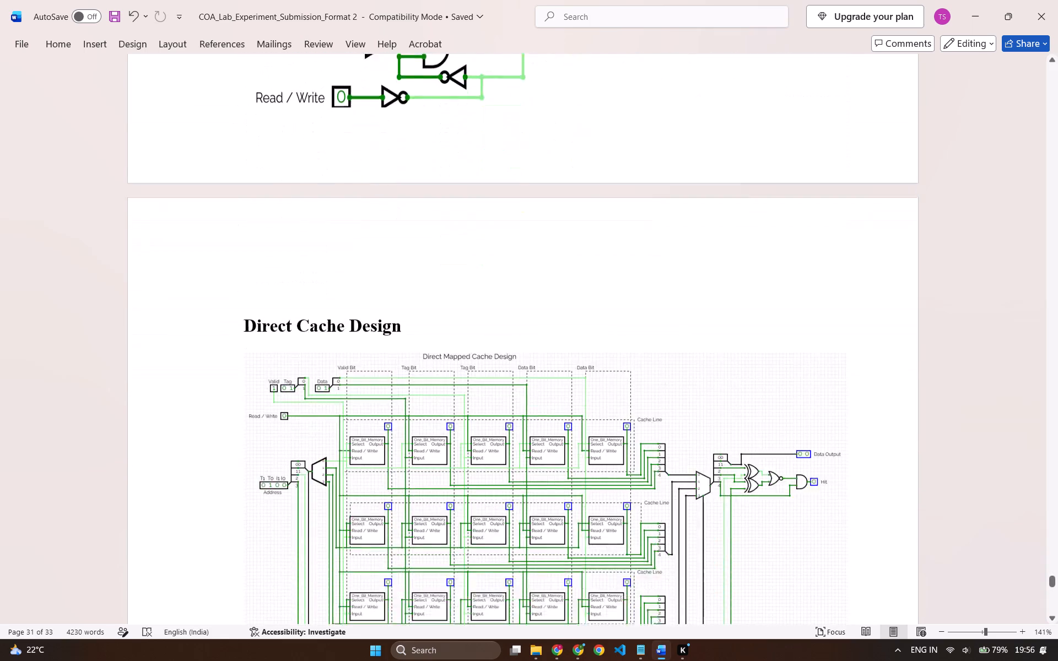
scroll(385, 176, down, 2)
scroll(365, 170, up, 1)
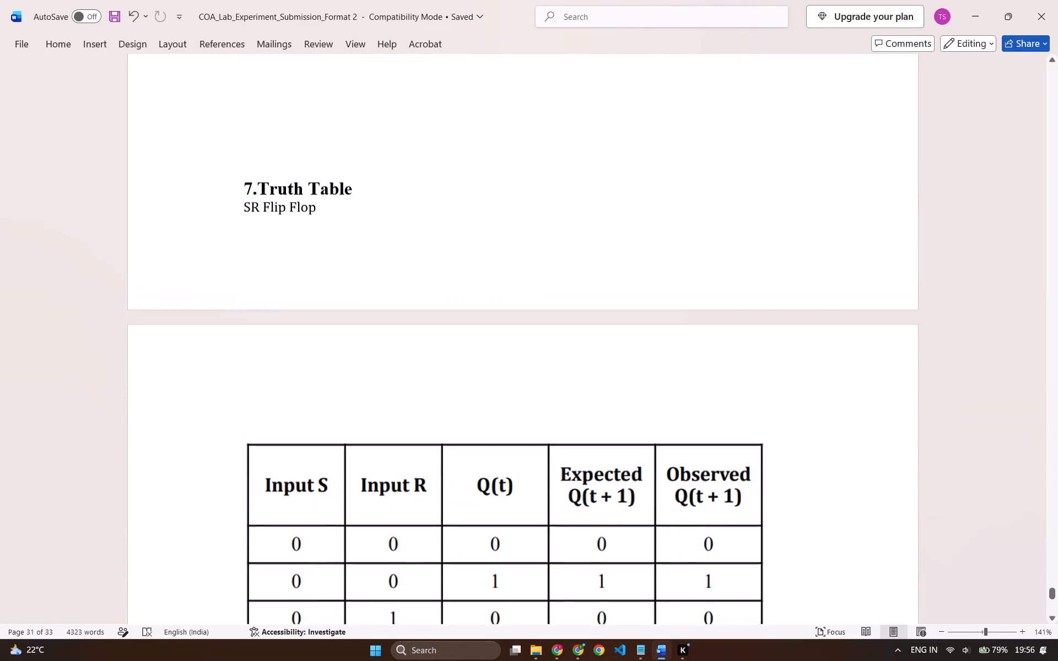
scroll(365, 170, up, 1)
click(275, 387)
key(Return)
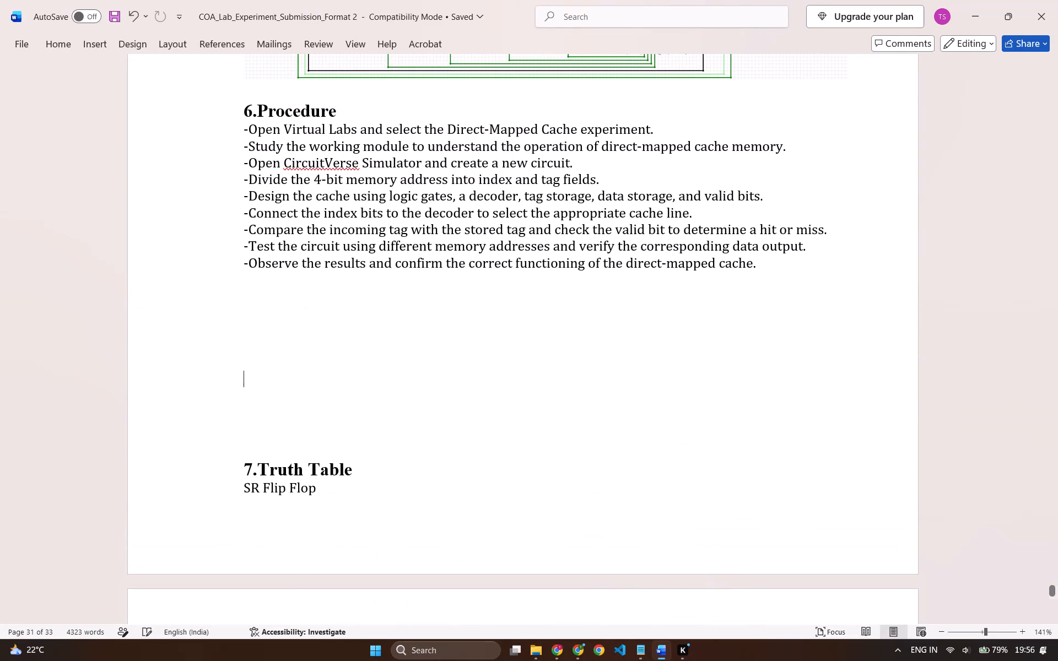
key(Return)
key(Return)
key(Return)
key(Return)
key(Return)
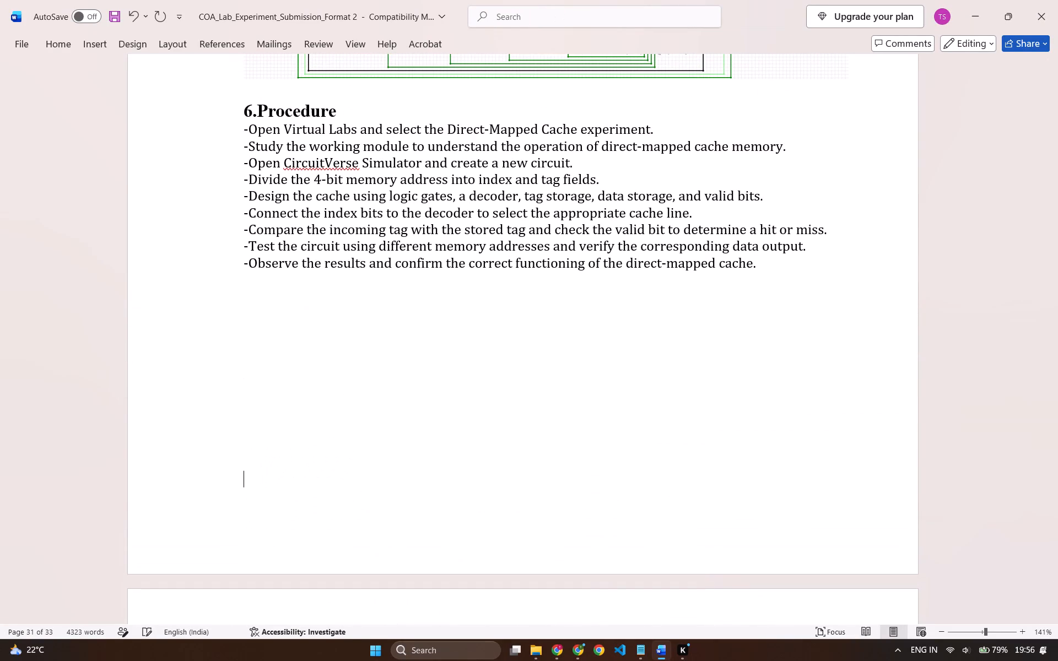
key(ctrl+s)
Review the page layout from Experiment 30's result back to the cover page, saving the document along the way.
scroll(275, 387, down, 5)
scroll(275, 387, up, 2)
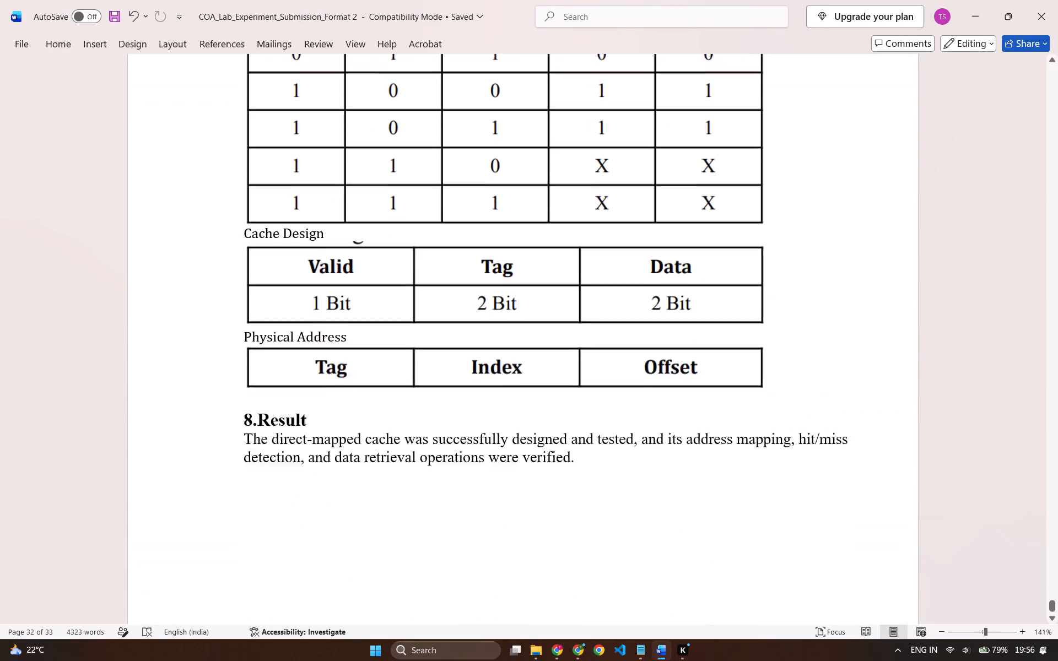
scroll(275, 387, up, 4)
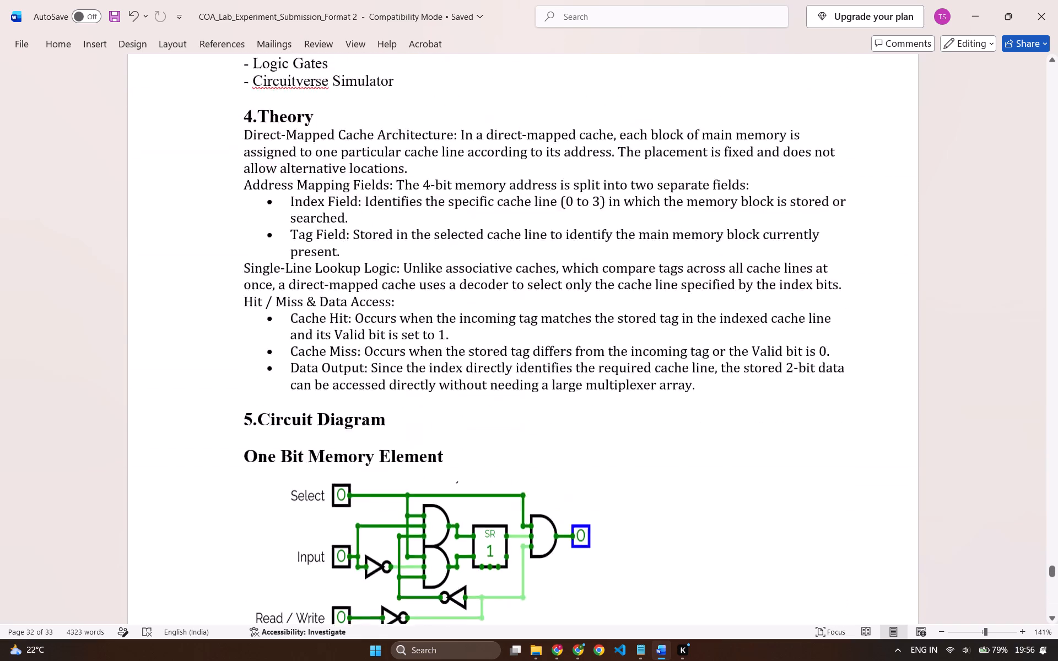
scroll(275, 387, up, 1)
key(ctrl+s)
scroll(275, 387, up, 8)
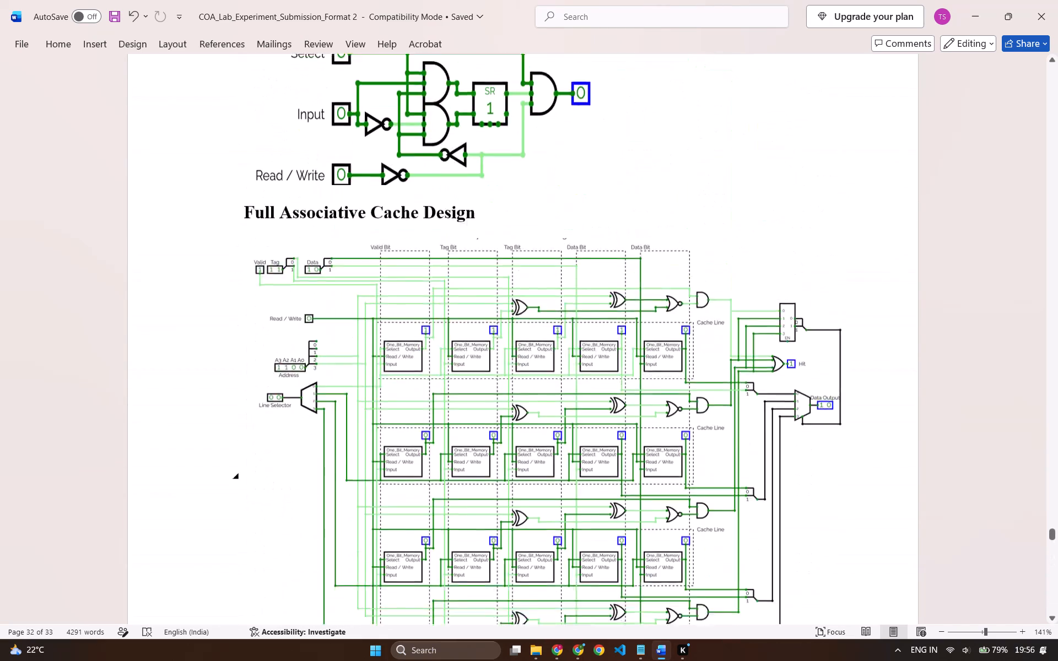
scroll(275, 387, up, 11)
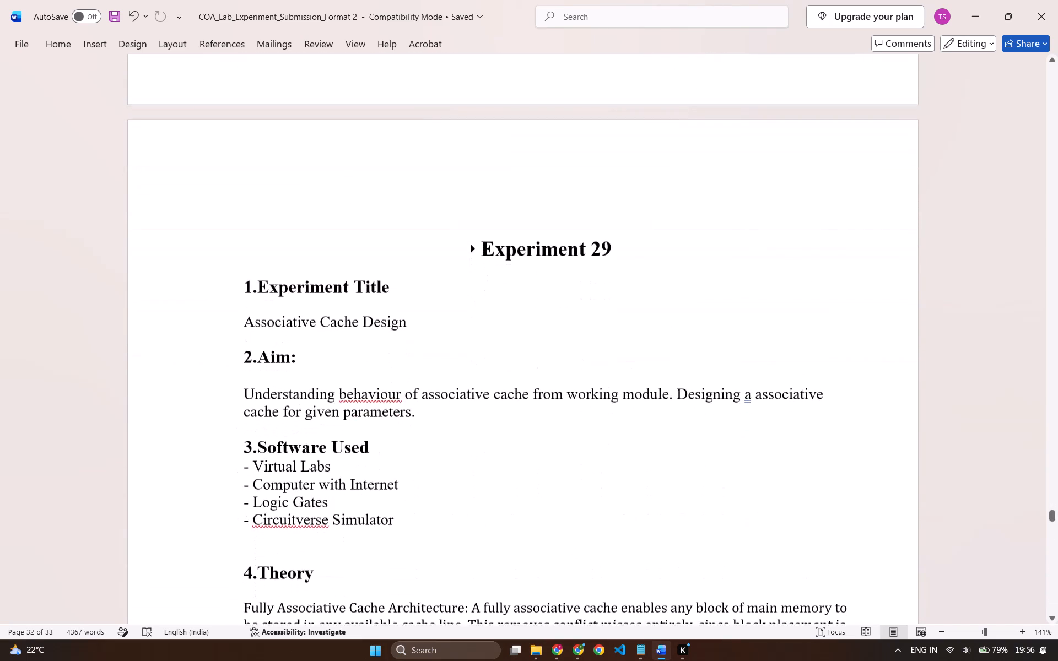
scroll(275, 387, up, 20)
scroll(275, 387, up, 20)
scroll(275, 387, up, 15)
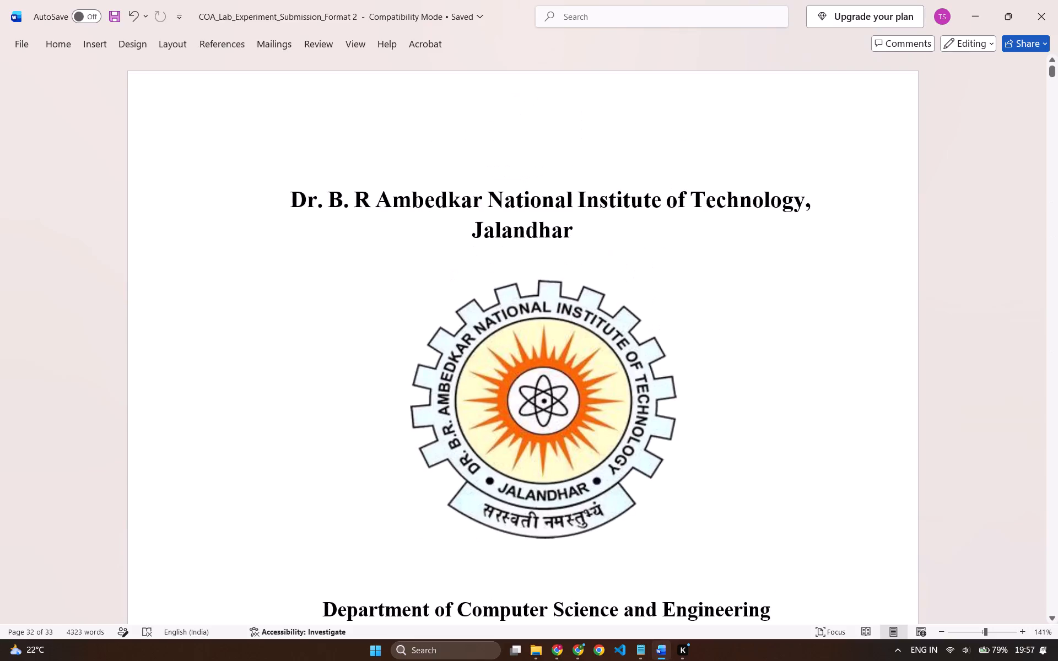
scroll(275, 387, up, 8)
click(0, 223)
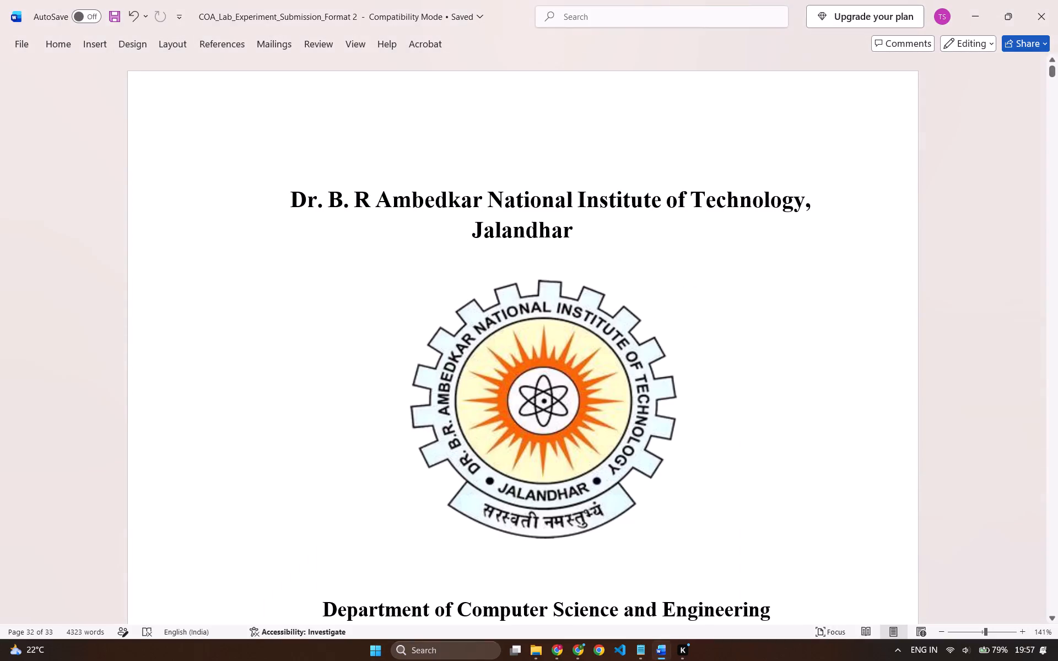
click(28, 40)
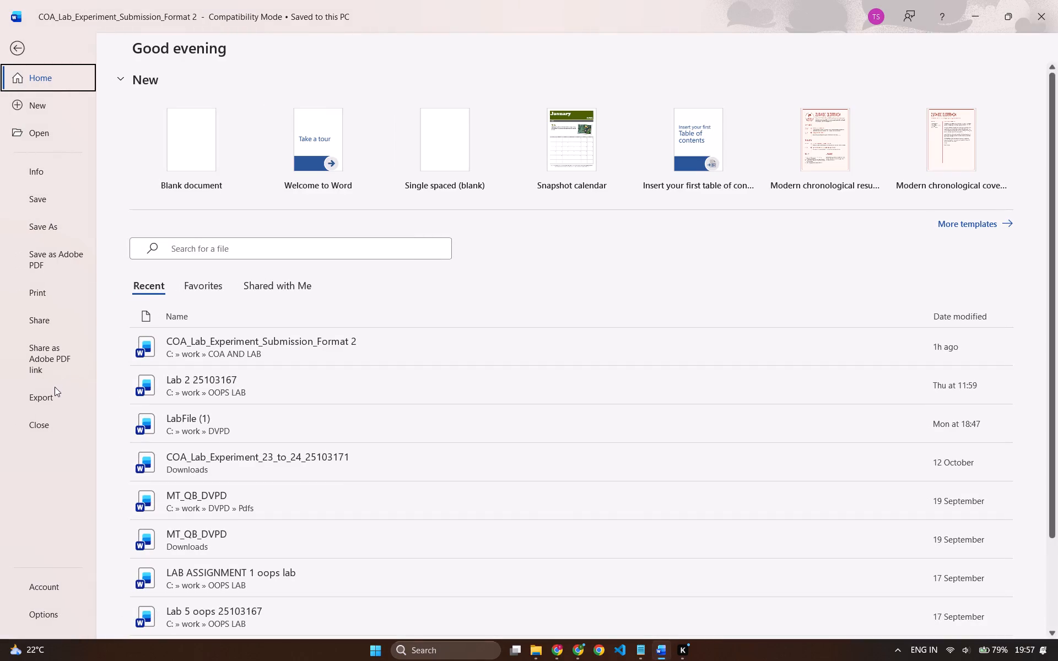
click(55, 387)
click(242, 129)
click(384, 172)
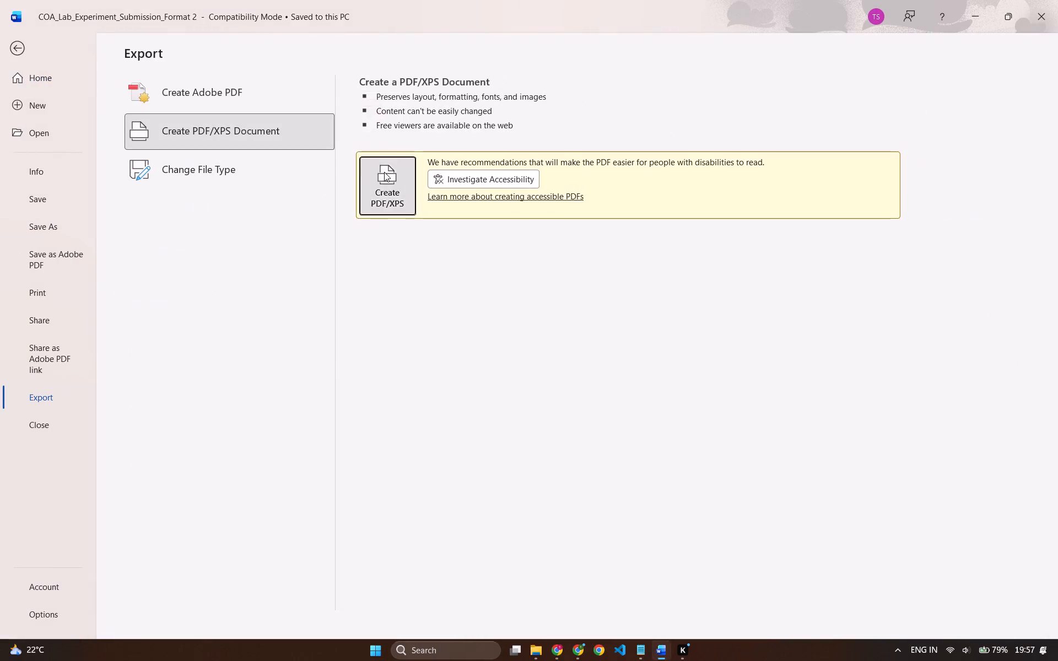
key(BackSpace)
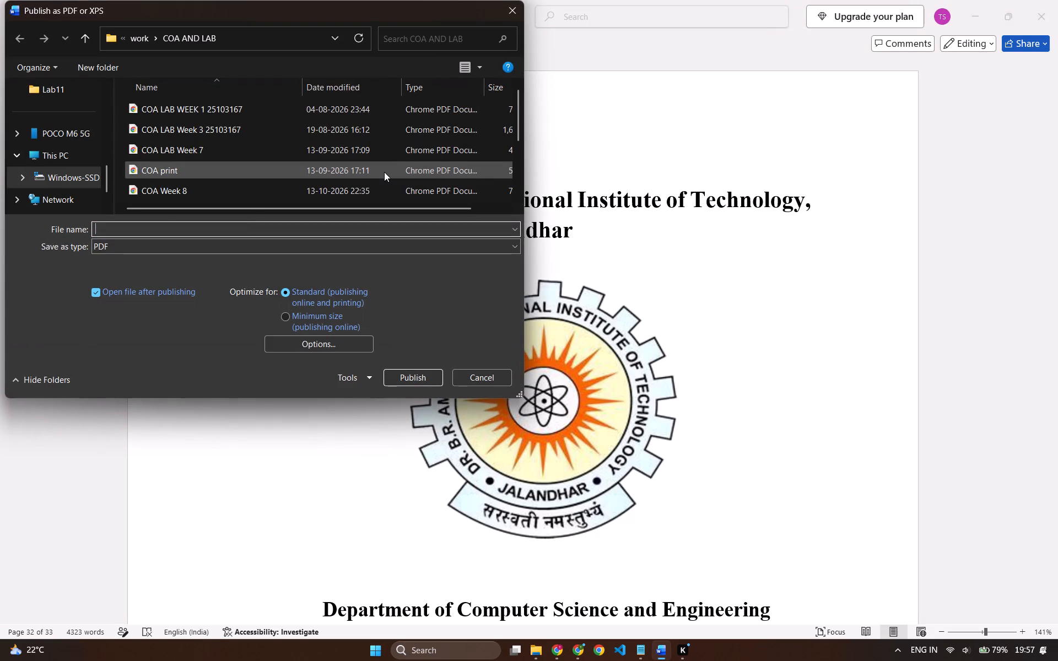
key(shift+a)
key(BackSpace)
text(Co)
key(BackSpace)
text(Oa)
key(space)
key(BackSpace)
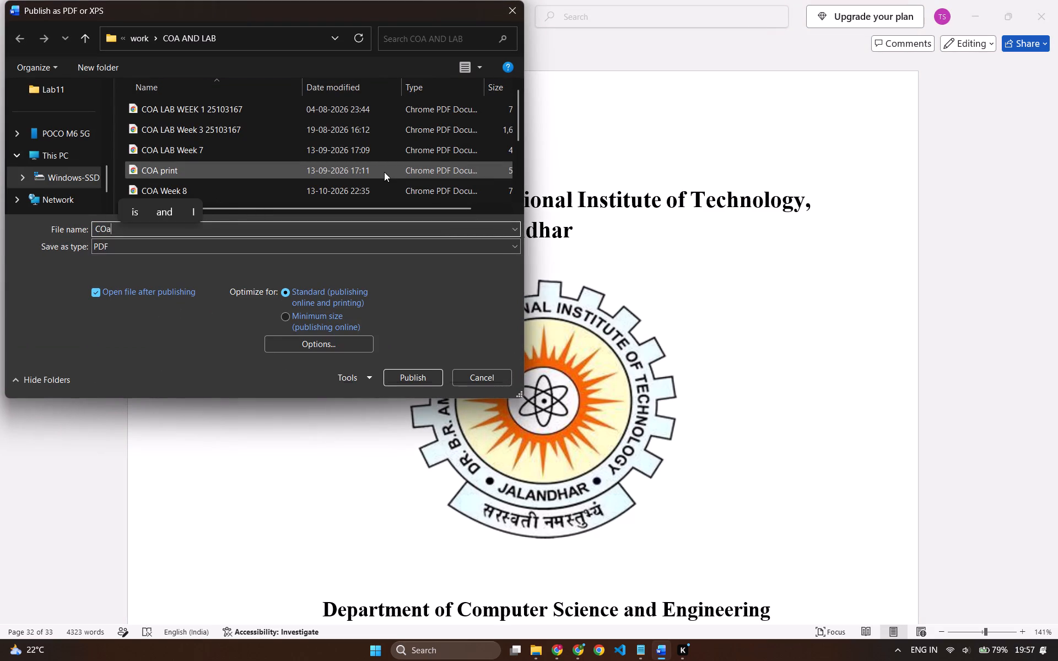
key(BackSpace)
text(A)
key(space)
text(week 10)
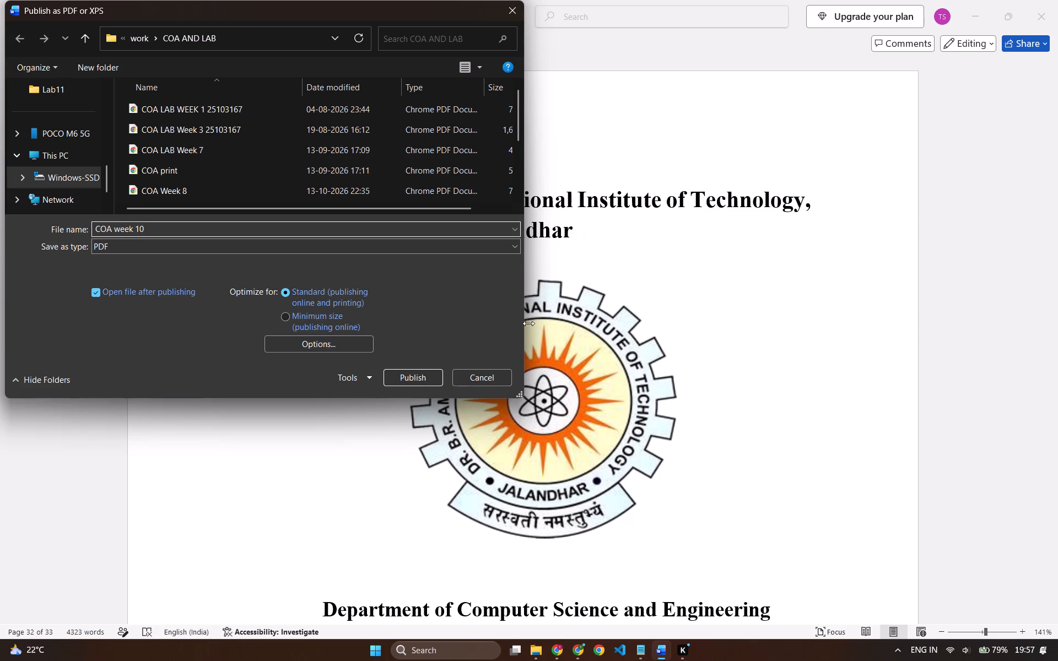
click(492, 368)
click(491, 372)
Check the Week 7 to Week 10 entries in the index and save the document.
scroll(491, 372, down, 2)
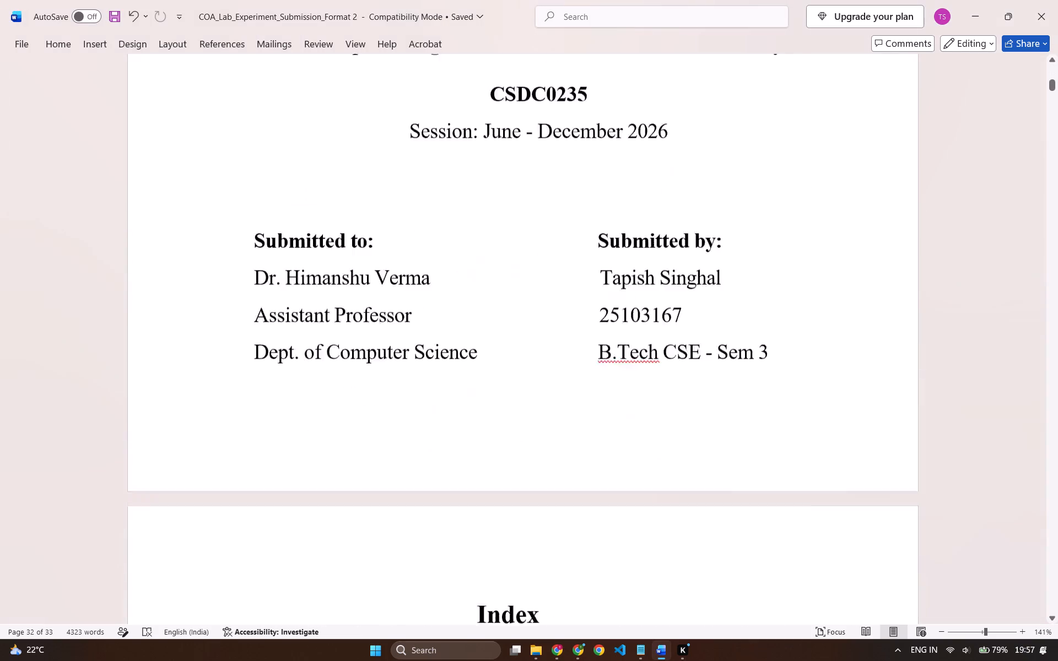
scroll(491, 372, down, 7)
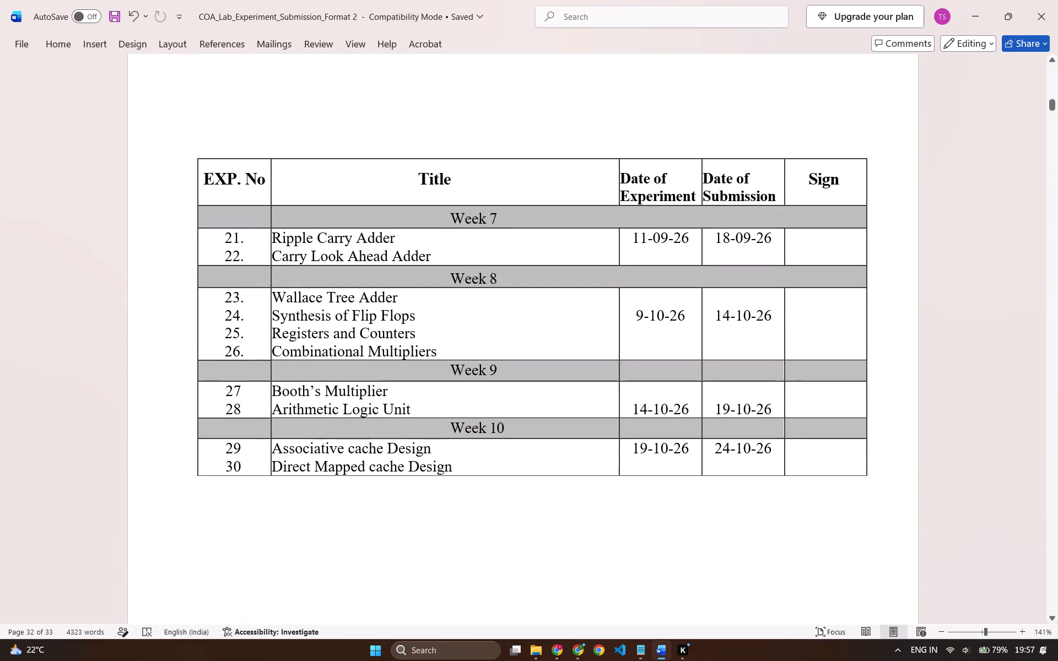
key(ctrl+s)
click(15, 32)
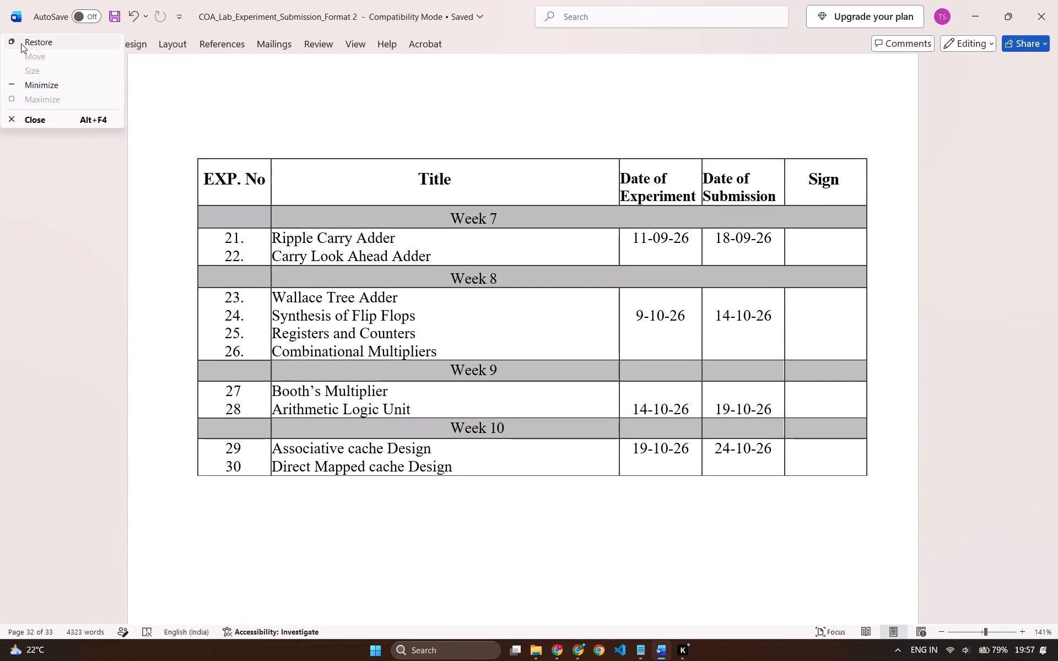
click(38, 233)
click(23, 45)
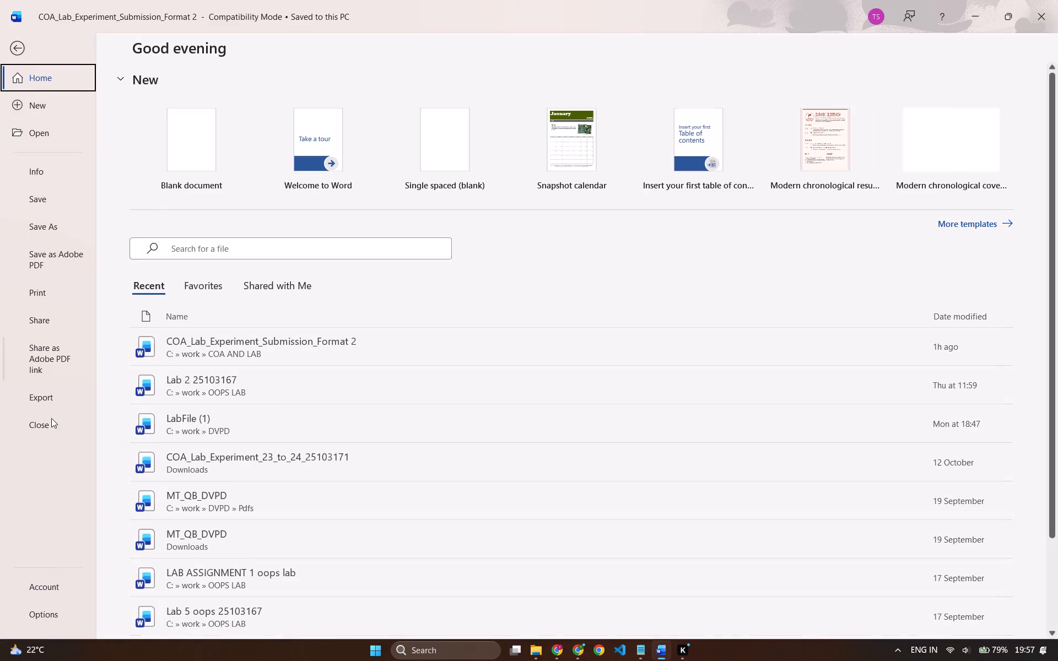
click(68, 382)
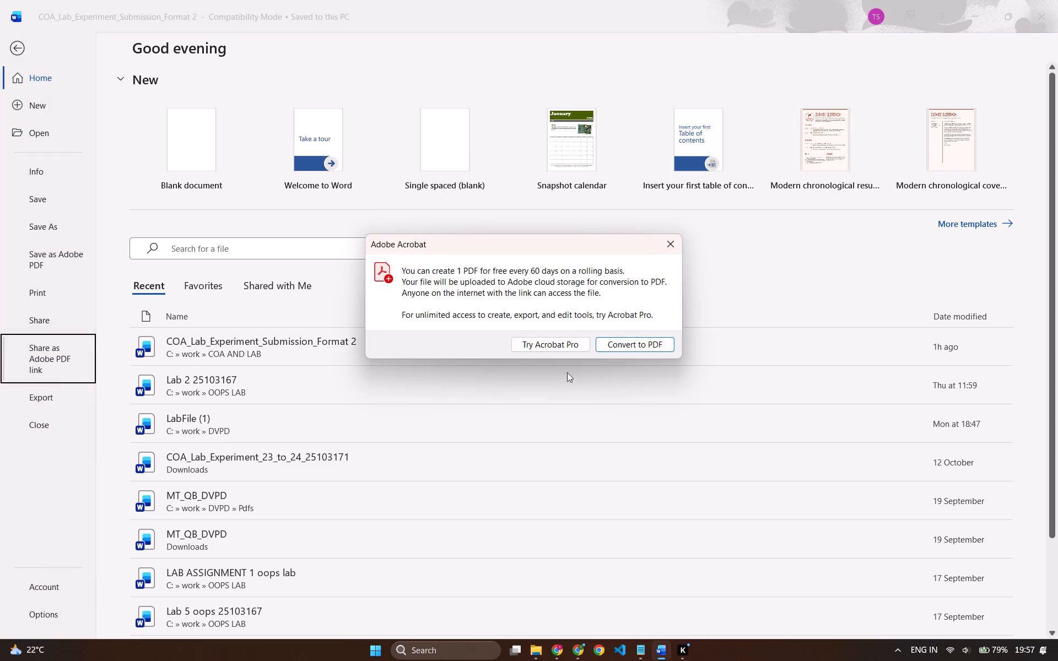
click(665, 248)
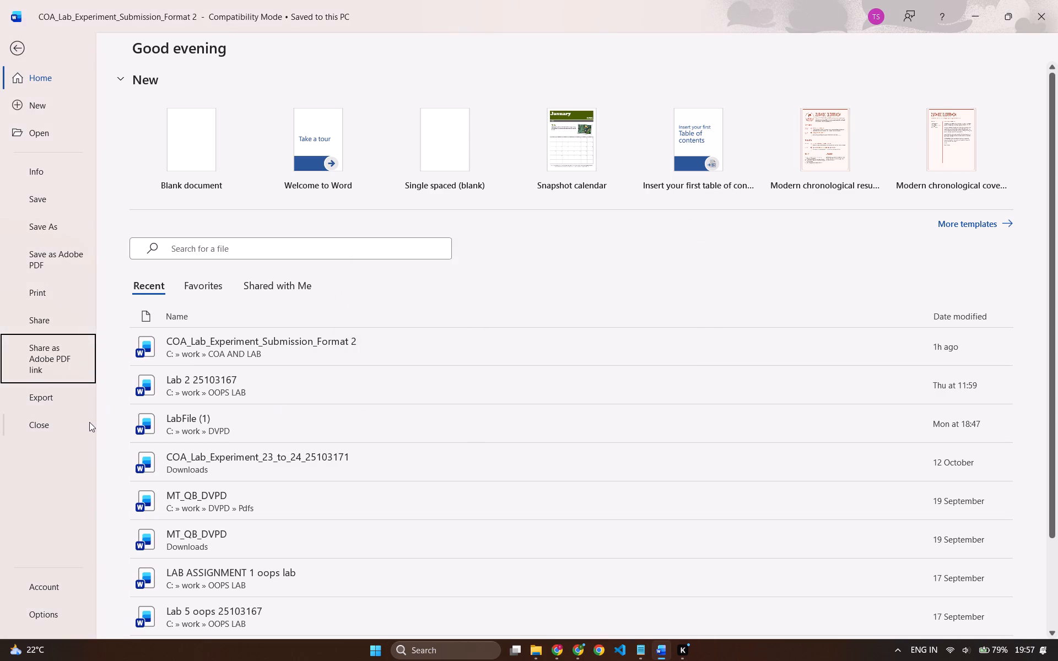
Export the document as a PDF named "coa week 7" in the COA AND LAB folder.
click(66, 393)
click(246, 120)
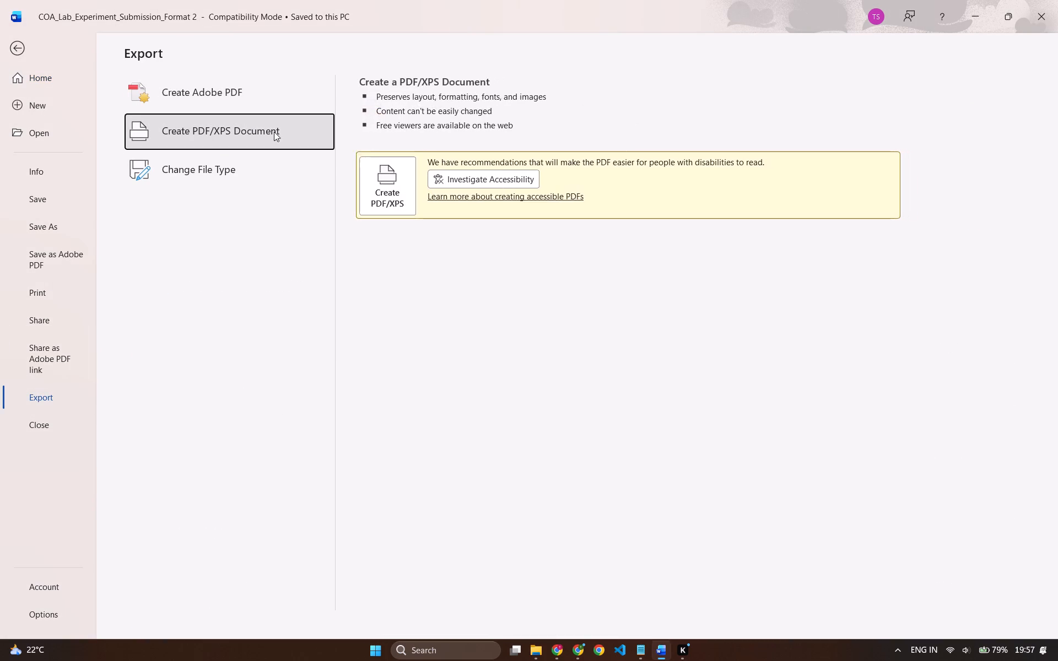
click(396, 205)
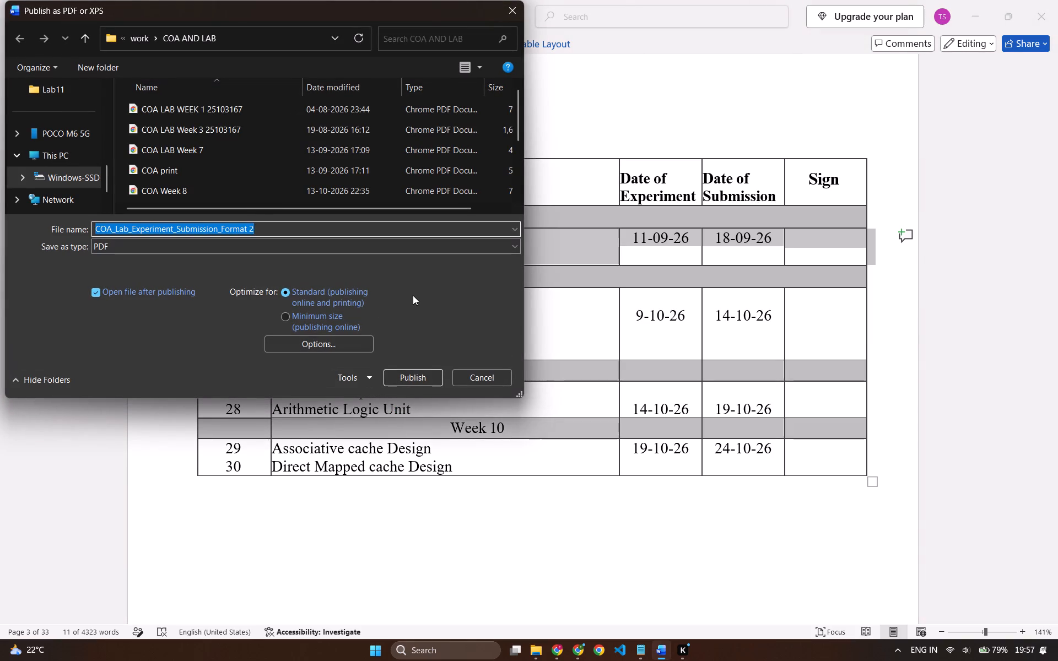
key(BackSpace)
text(coa week 7)
key(Return)
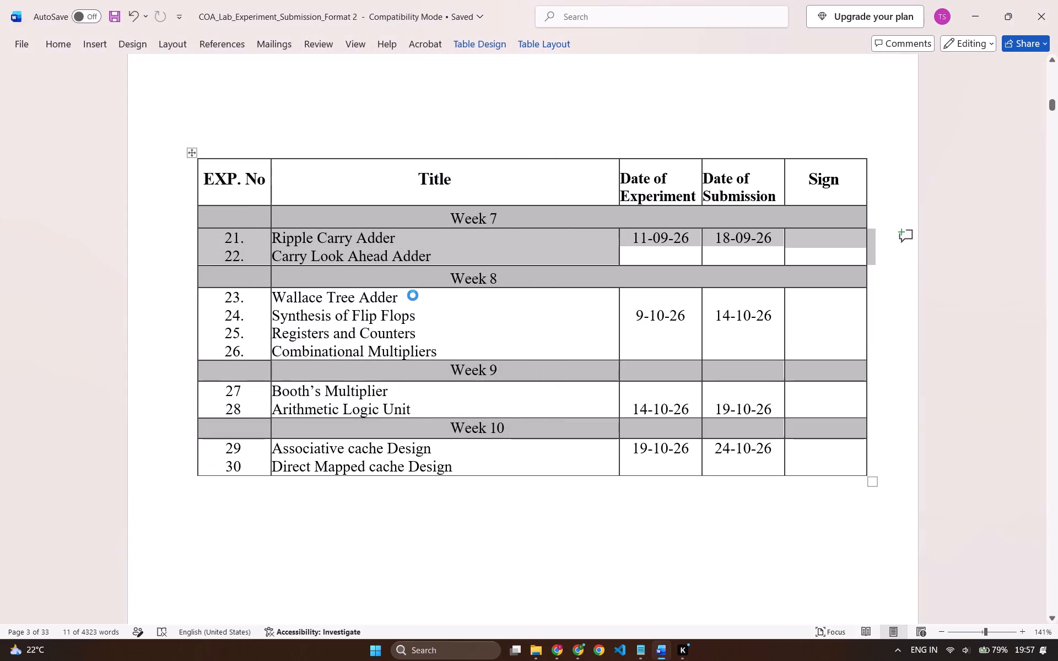
Switch to Chrome and look through the exported PDF from the cover page past the index.
key(alt+Tab)
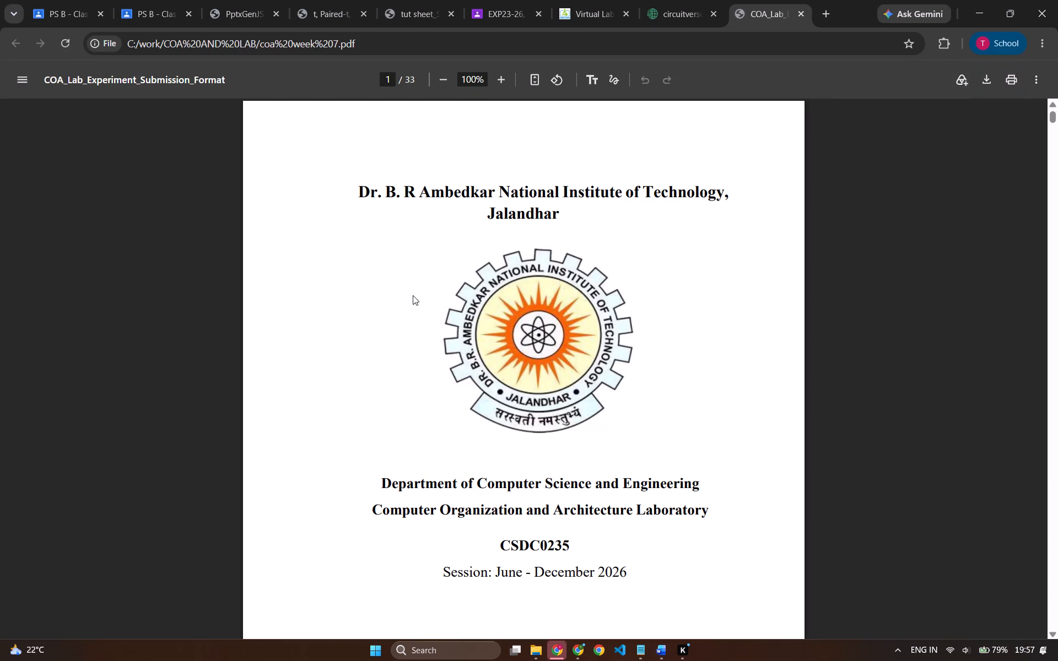
scroll(413, 295, down, 11)
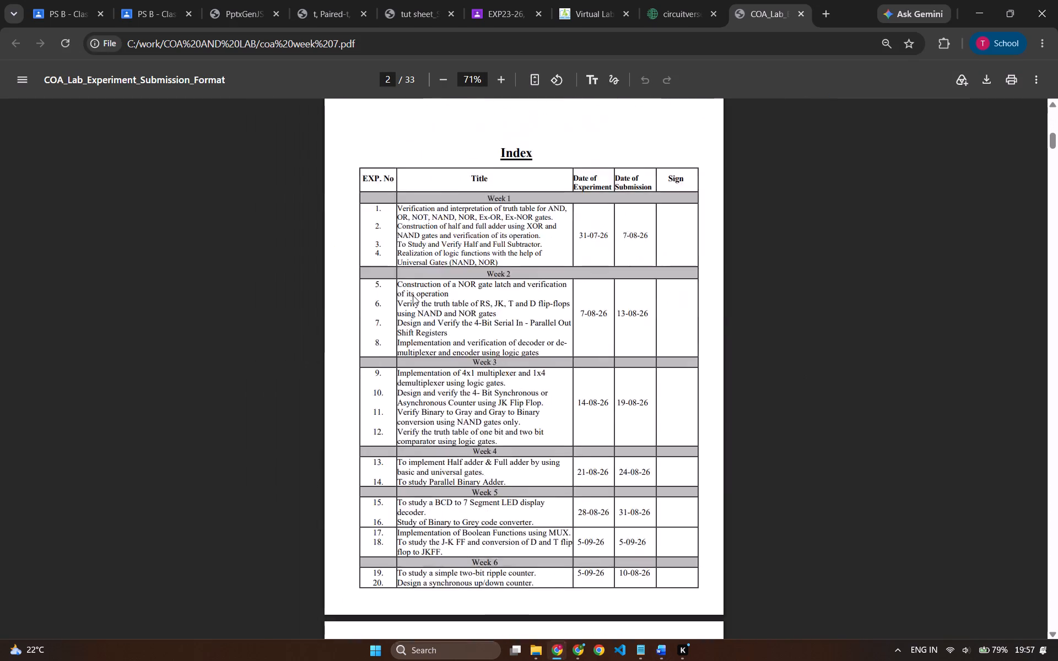
scroll(413, 295, down, 19)
Search the web in a new tab for "trim pdf pages" and open iLovePDF's tool for removing pages from a PDF.
key(ctrl+t)
text(trim)
key(space)
text(psd)
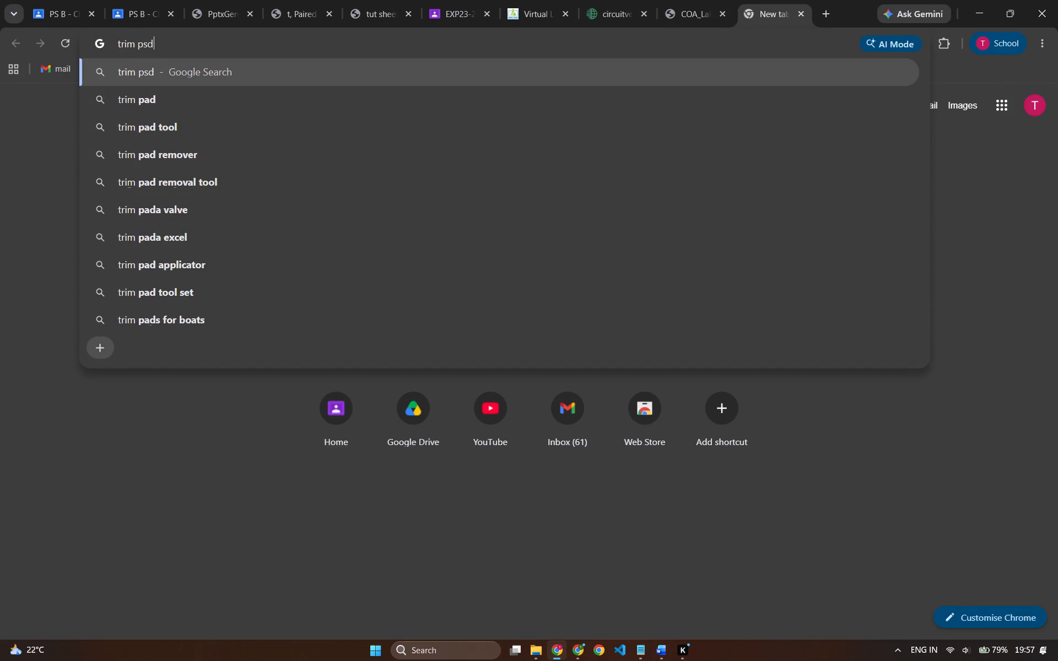
key(BackSpace)
key(BackSpace)
text(ds)
key(space)
key(BackSpace)
key(BackSpace)
text(f pages)
key(Return)
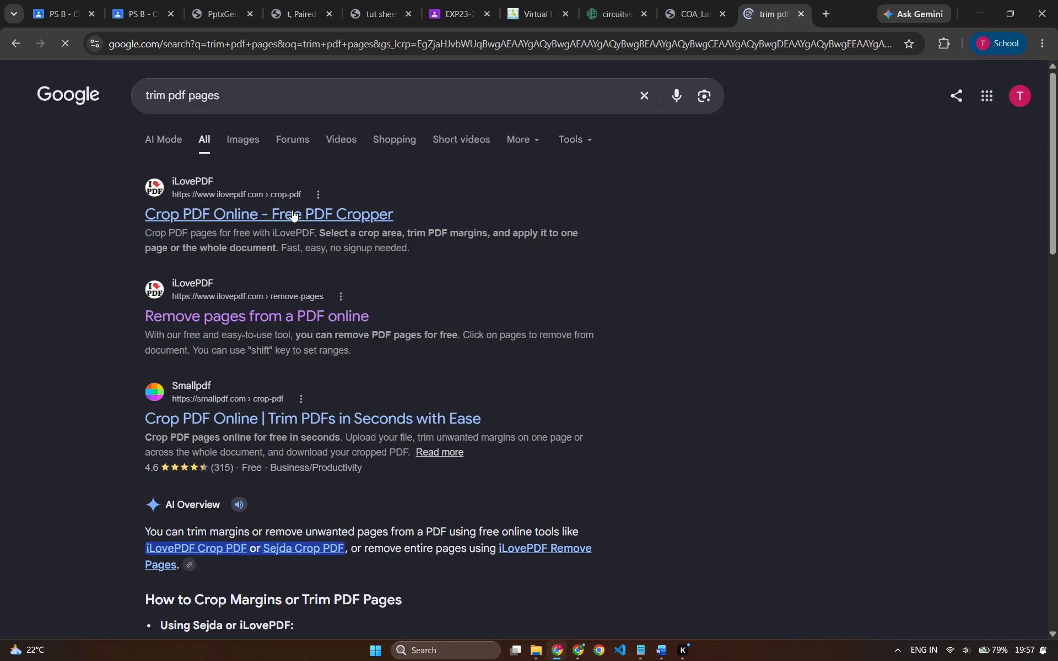
click(289, 209)
scroll(282, 218, right, 4)
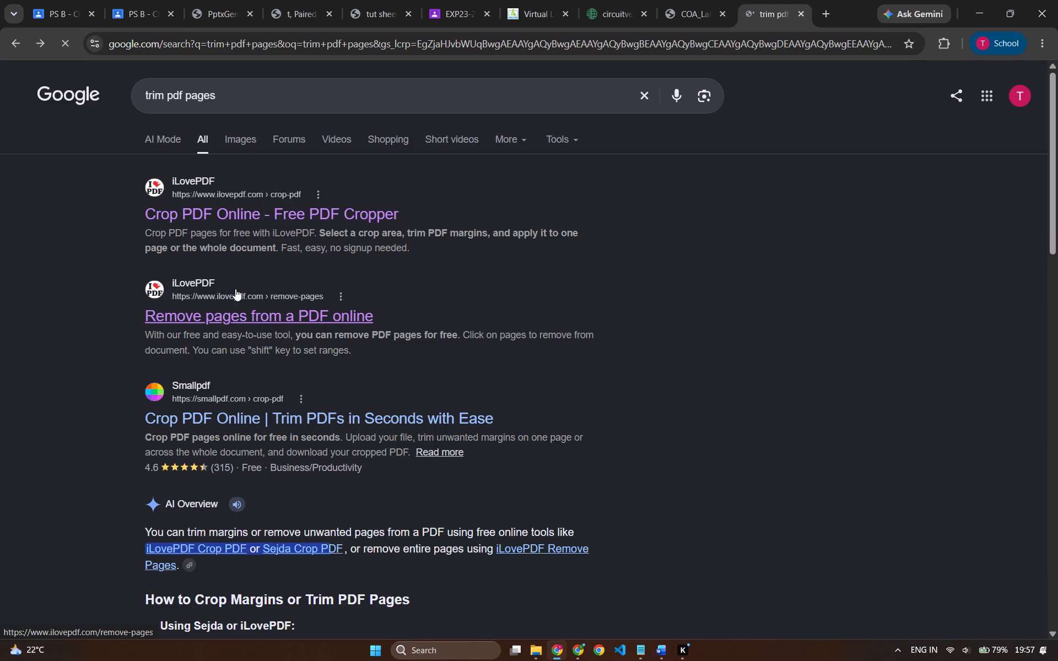
click(235, 301)
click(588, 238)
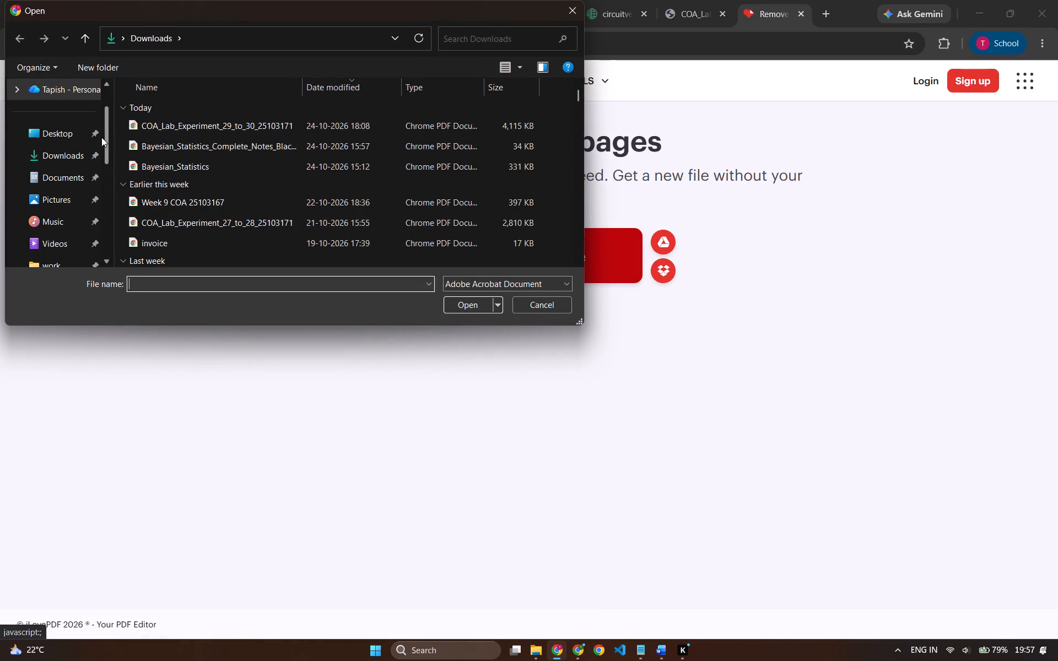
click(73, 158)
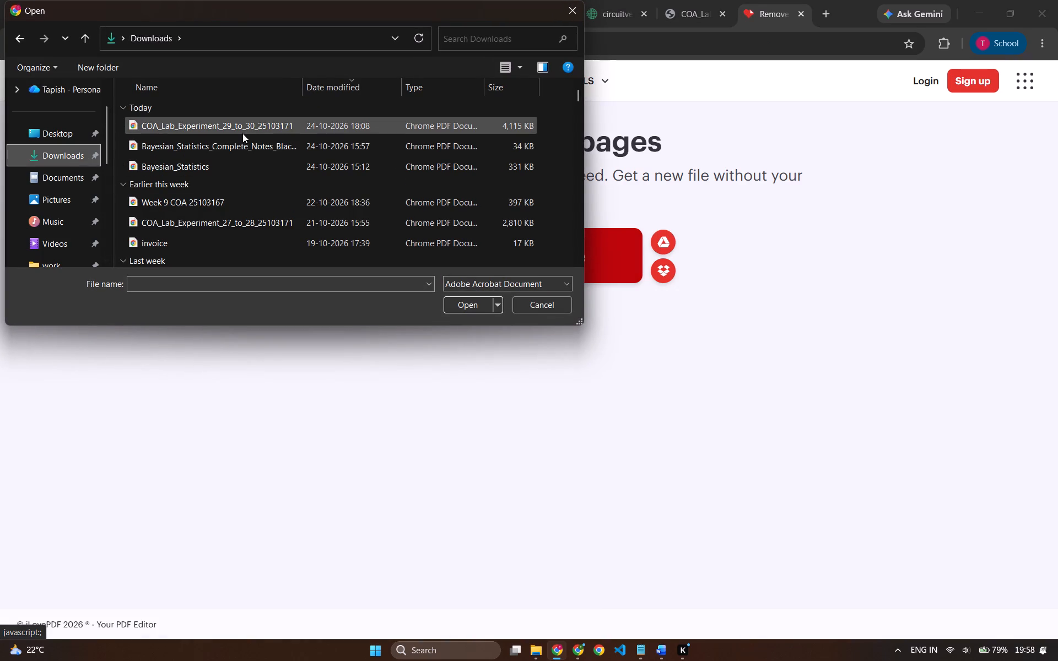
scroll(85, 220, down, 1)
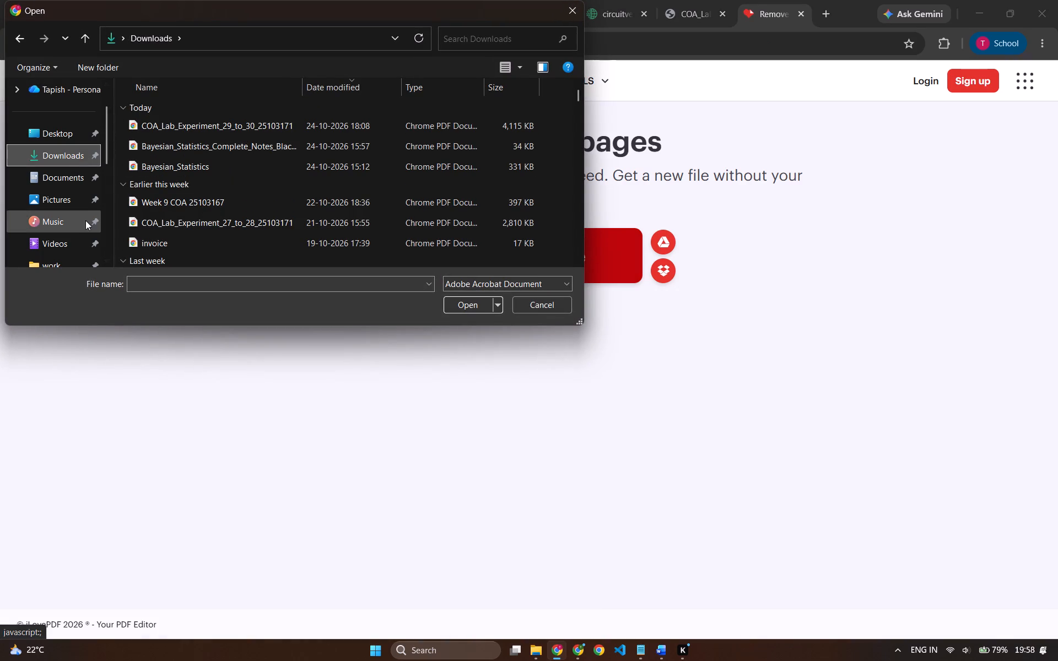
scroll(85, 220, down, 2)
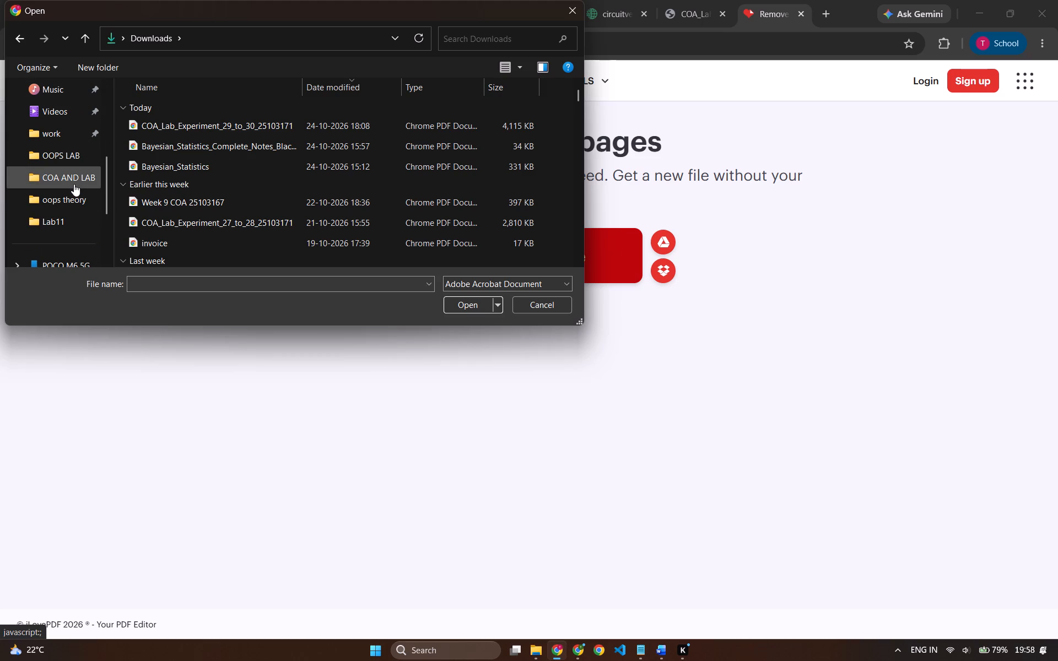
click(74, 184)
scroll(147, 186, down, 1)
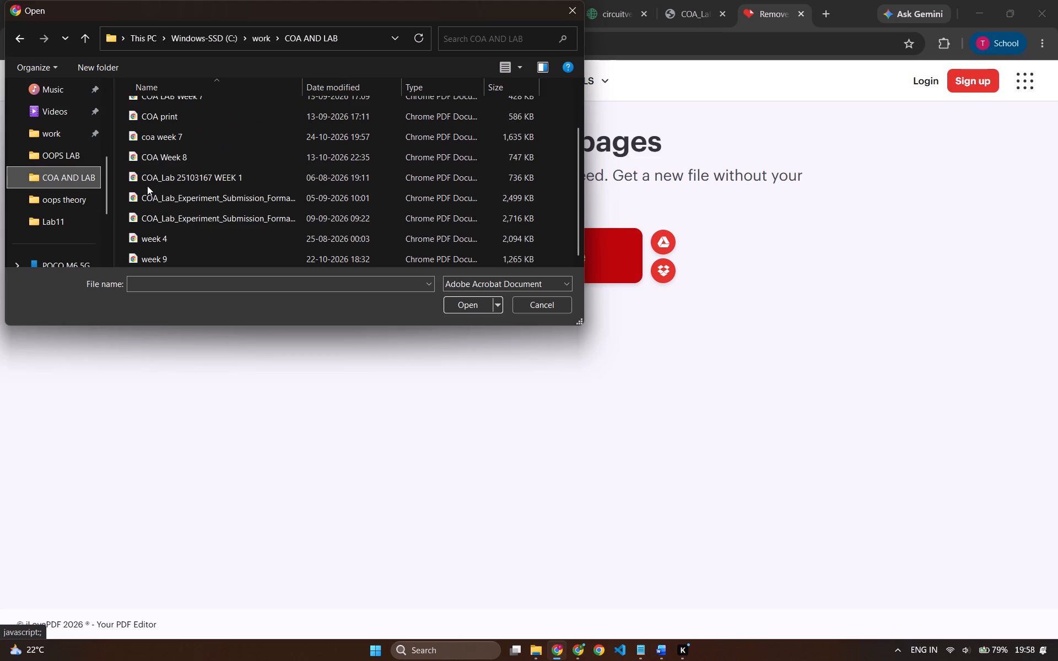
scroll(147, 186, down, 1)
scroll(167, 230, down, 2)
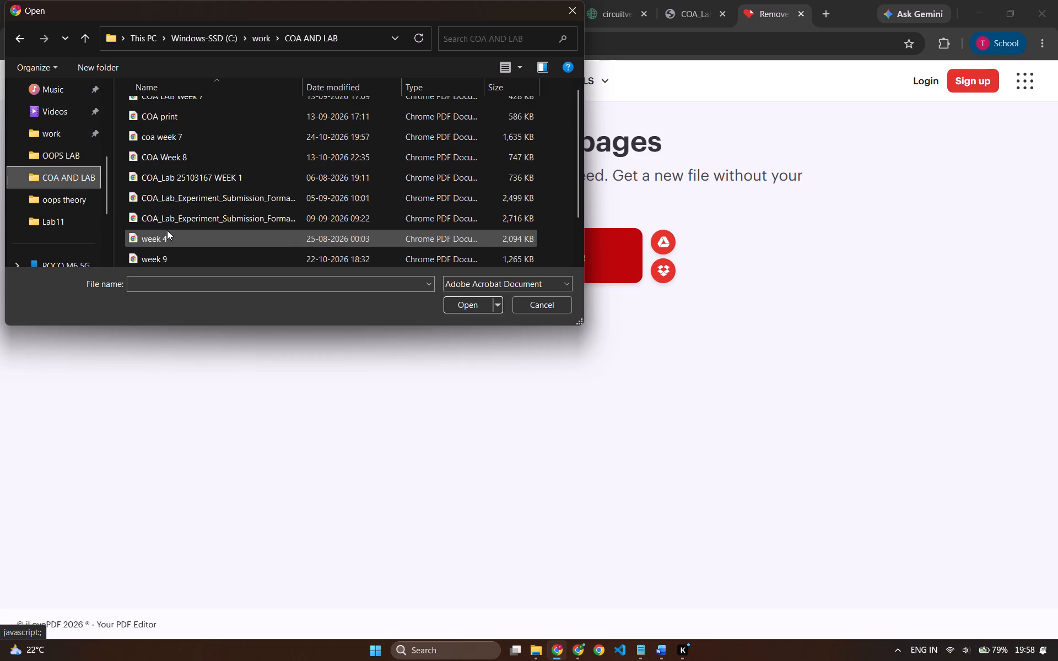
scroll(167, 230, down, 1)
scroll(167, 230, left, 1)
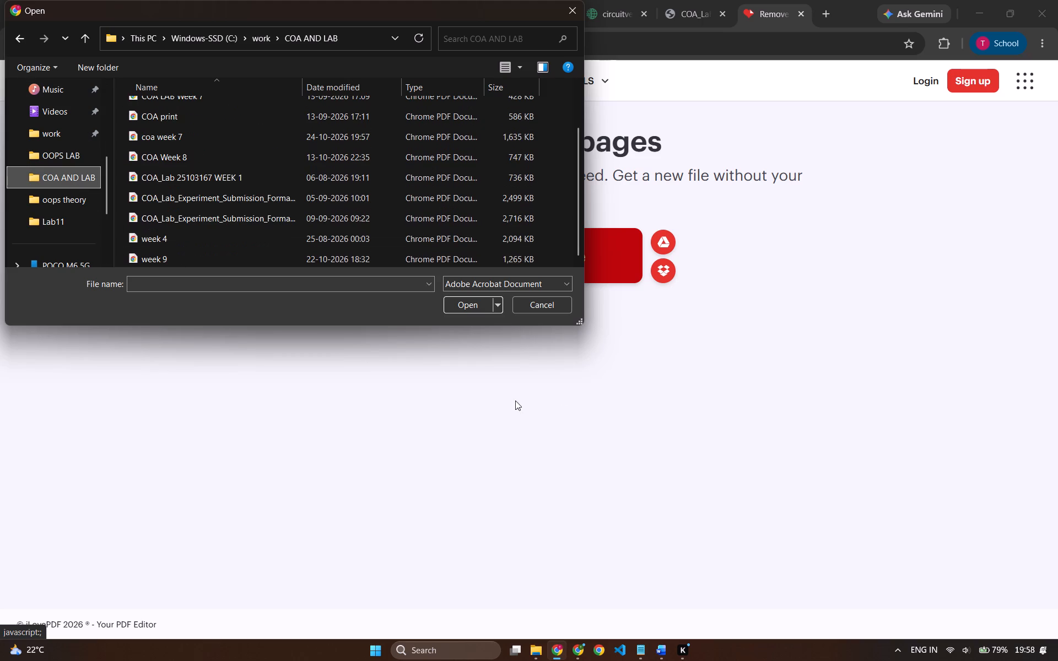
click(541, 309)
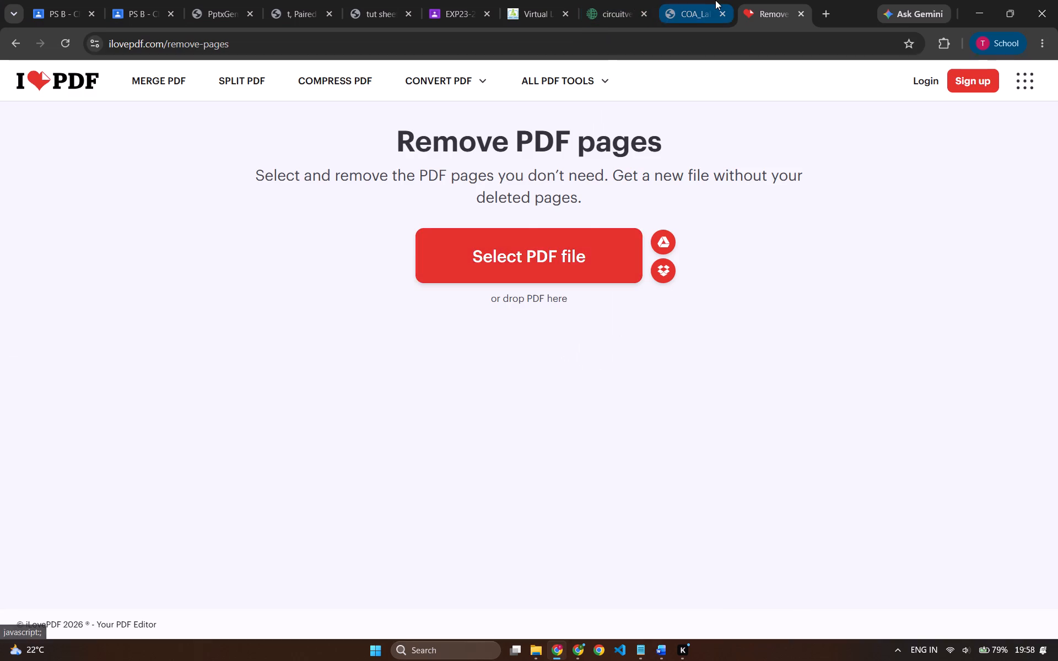
Switch to File Explorer, open the "coa week 7" PDF from the COA AND LAB folder, look through its pages and close it.
click(715, 0)
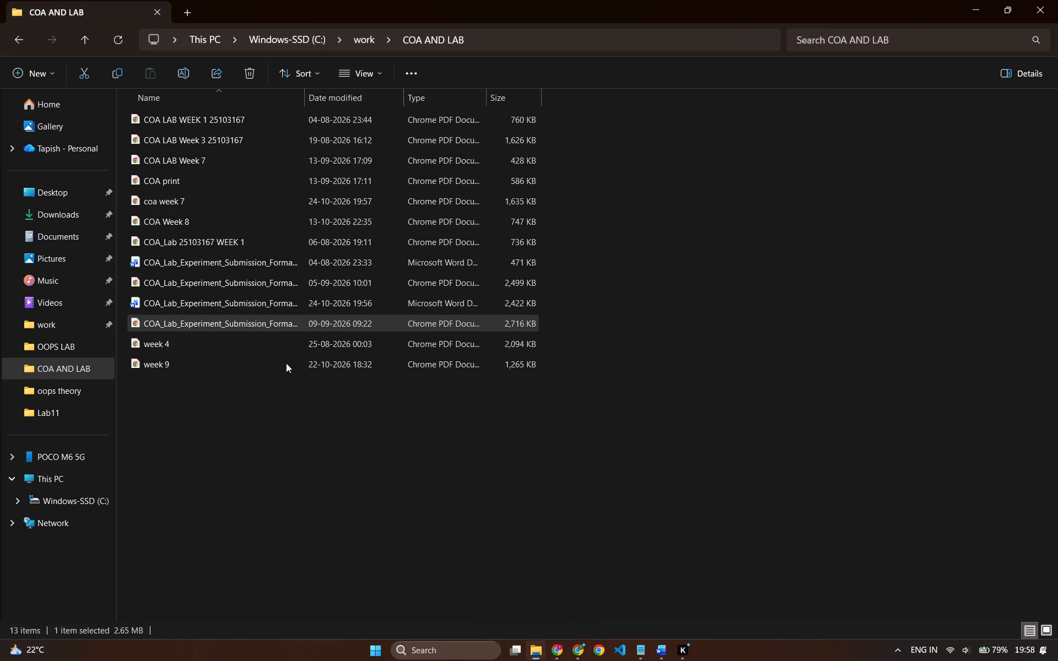
click(263, 483)
drag(263, 483, 263, 371)
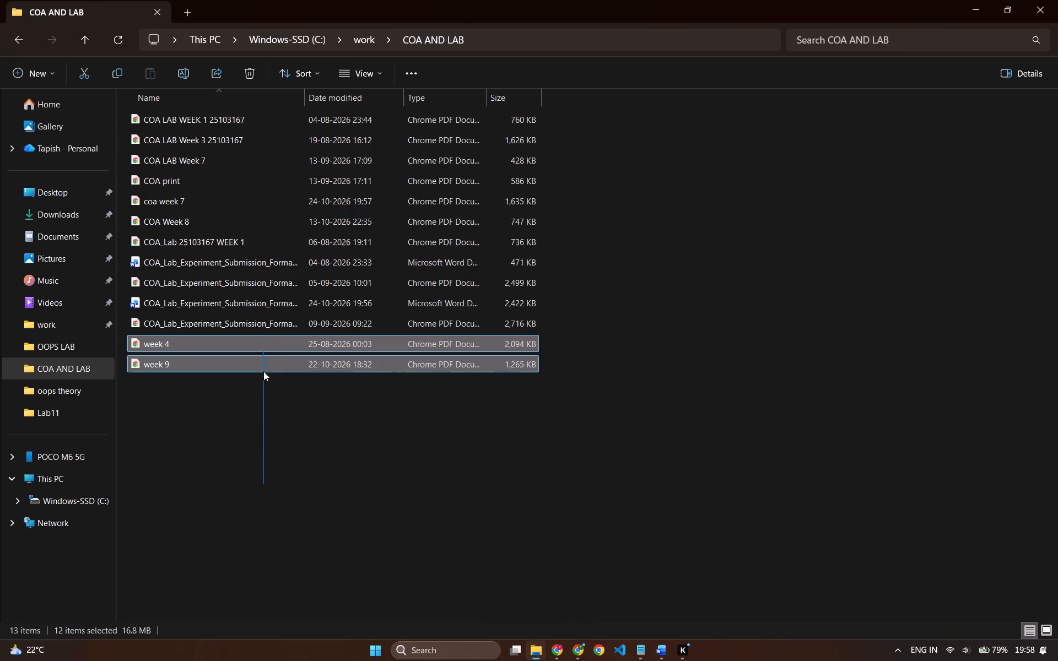
drag(263, 371, 265, 451)
click(265, 451)
double_click(278, 208)
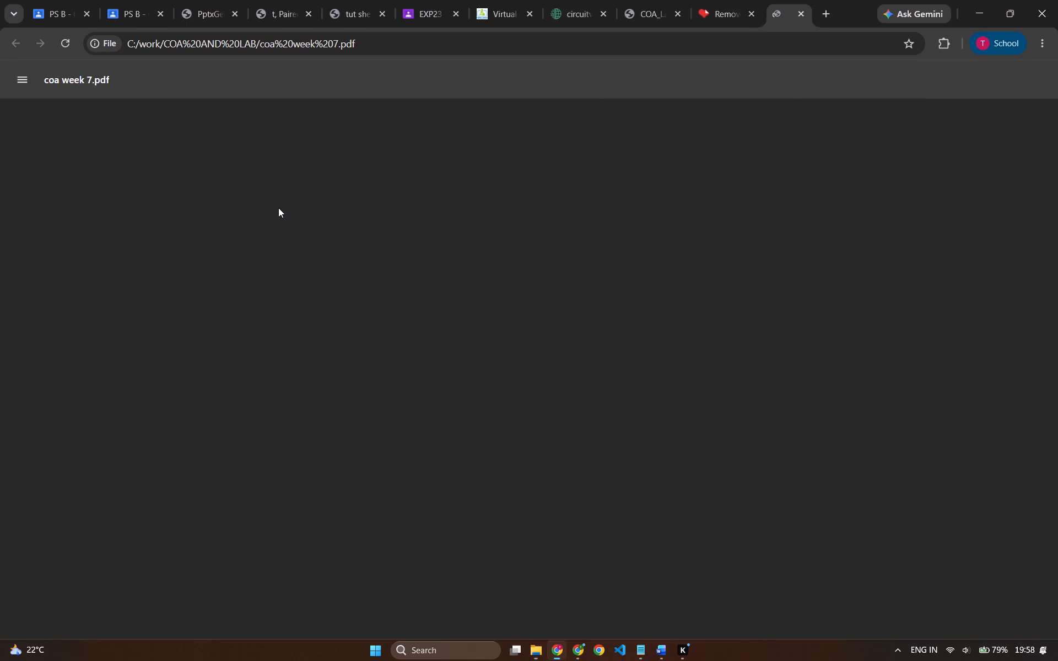
scroll(405, 359, down, 9)
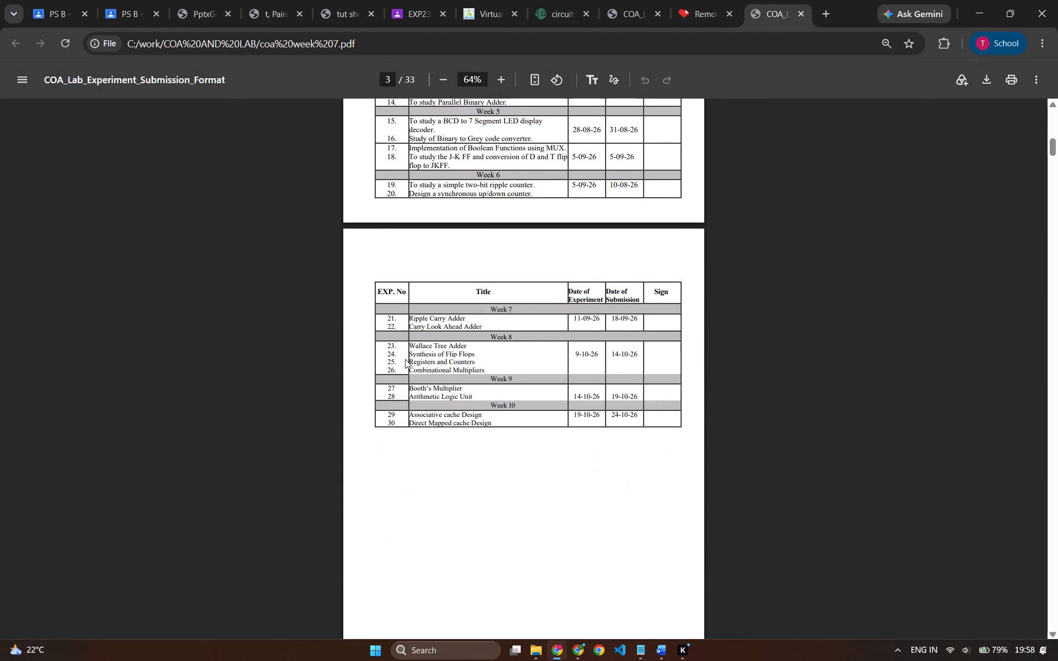
scroll(405, 359, down, 2)
click(803, 19)
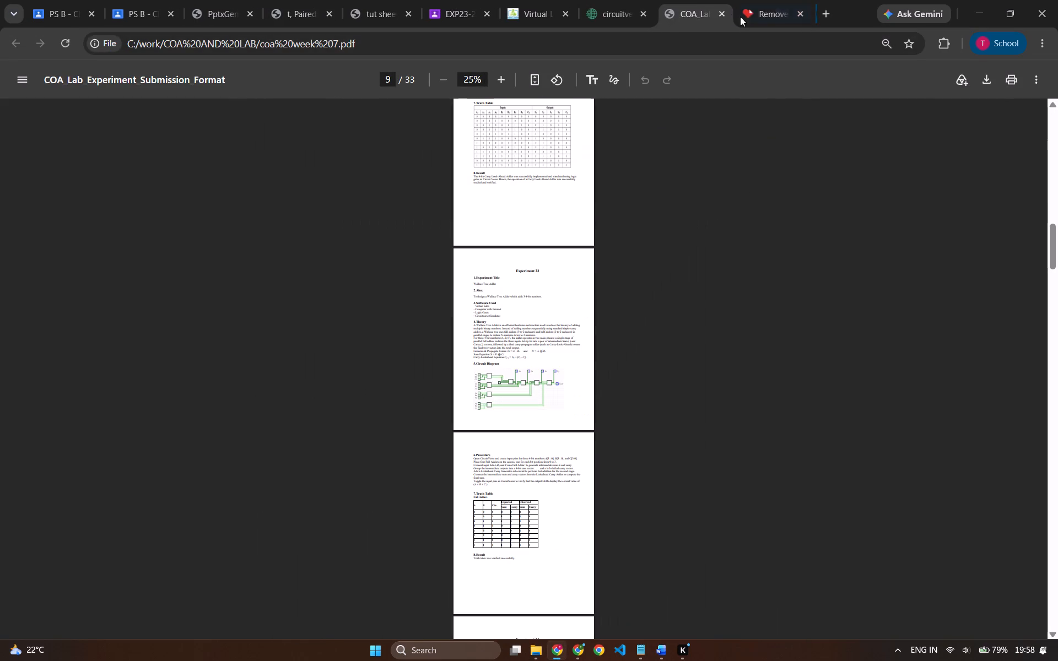
Load the "coa week 7" PDF from the COA AND LAB folder into iLovePDF's Remove PDF pages tool.
click(747, 8)
click(505, 243)
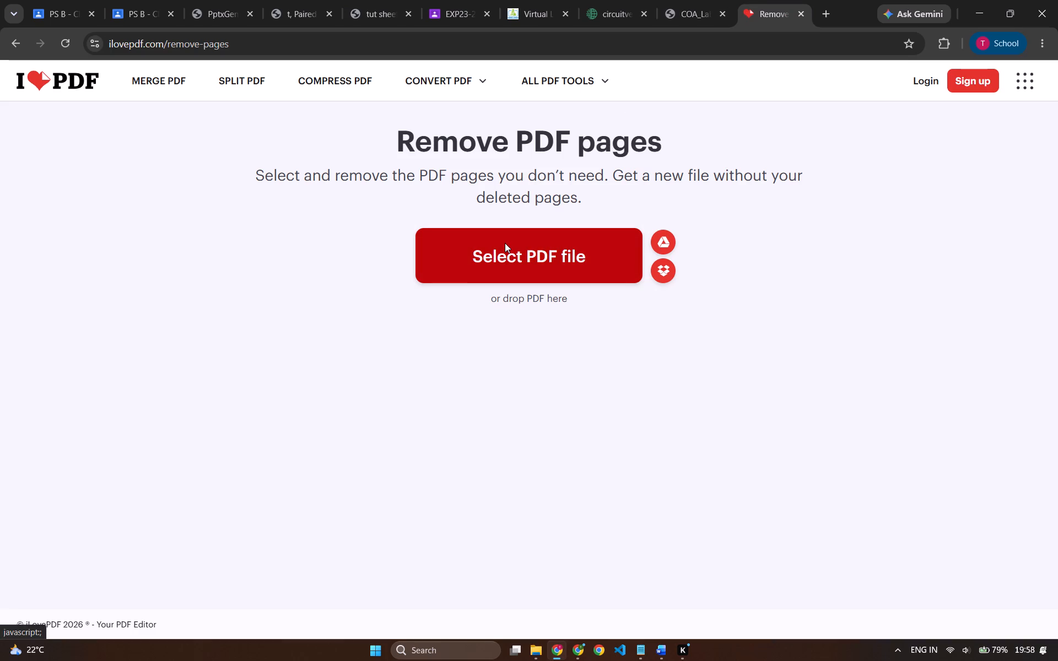
scroll(215, 208, down, 1)
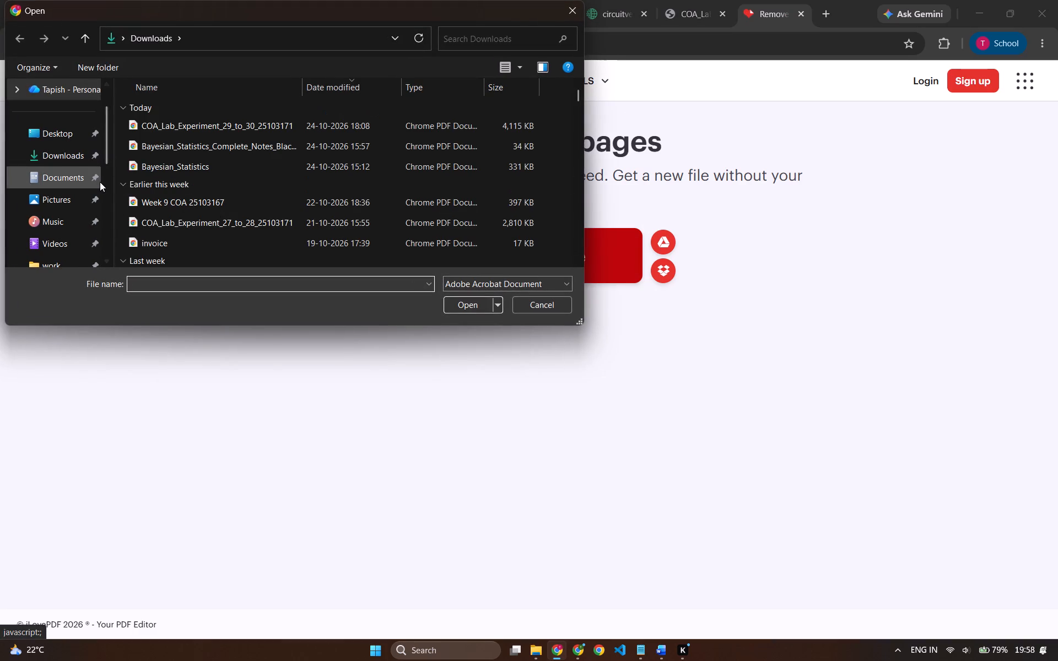
click(65, 170)
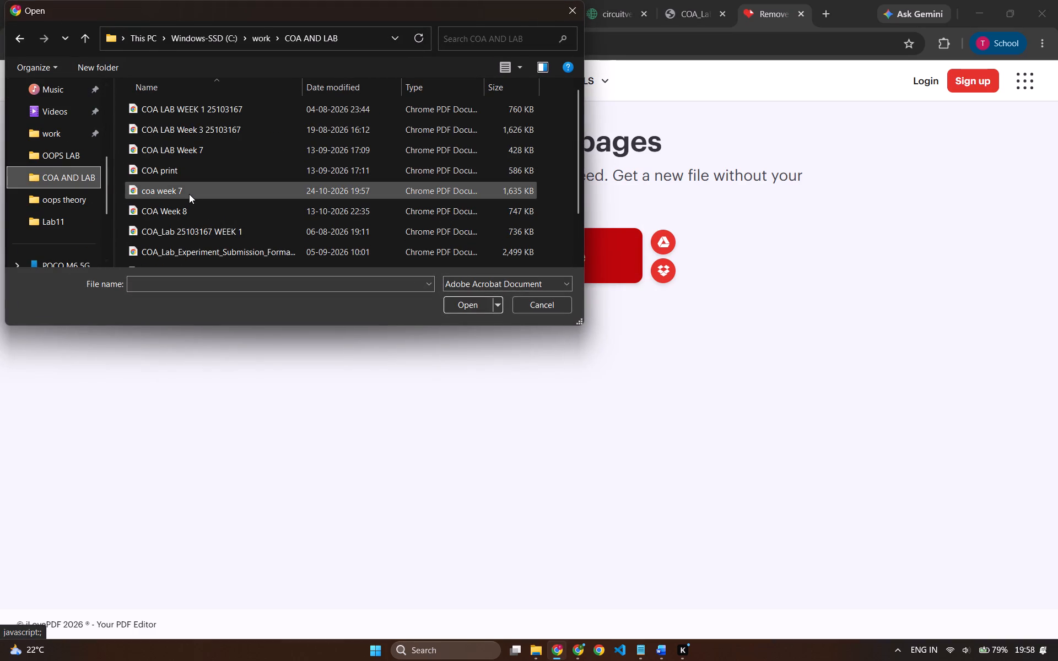
click(188, 194)
key(Return)
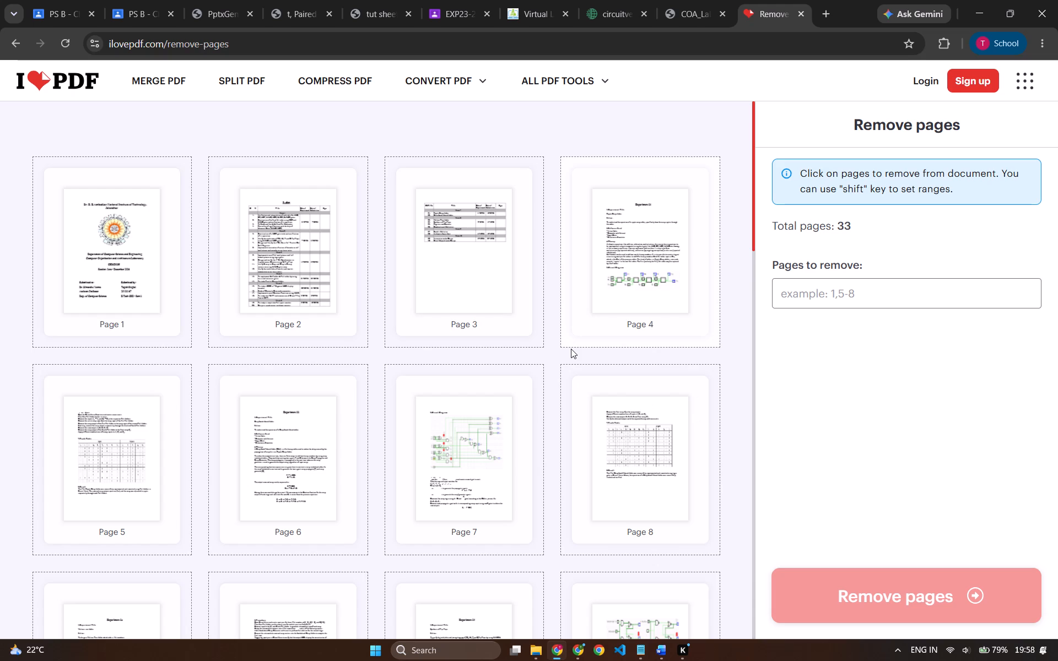
Remove pages 4-27 from the PDF, keeping the cover, index and the Experiment 29 and 30 pages.
text(4-)
scroll(501, 441, down, 1)
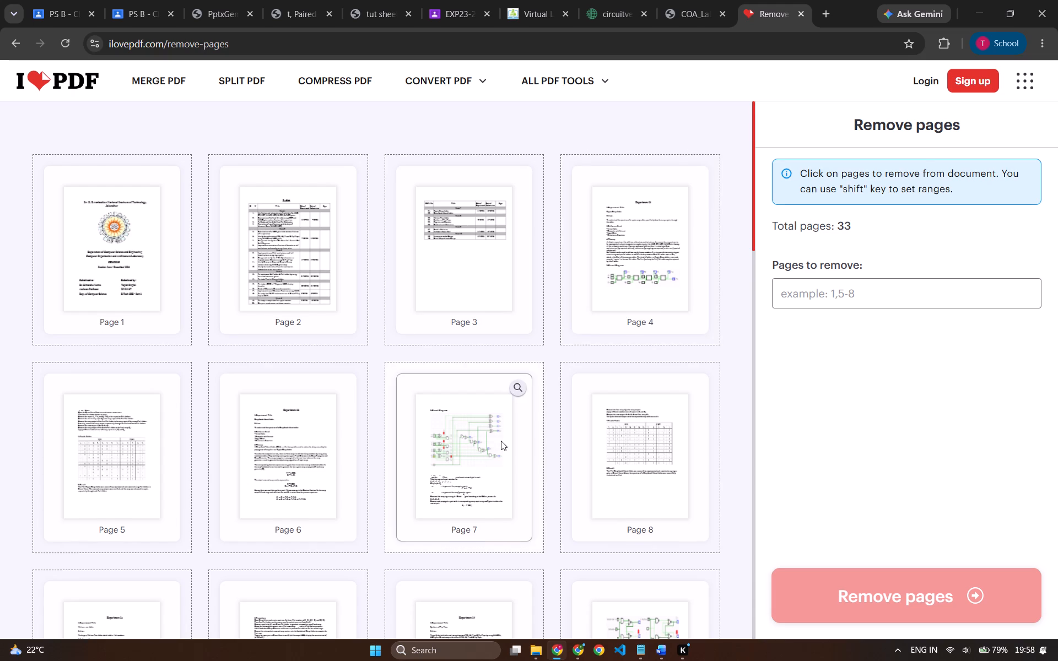
scroll(501, 441, down, 15)
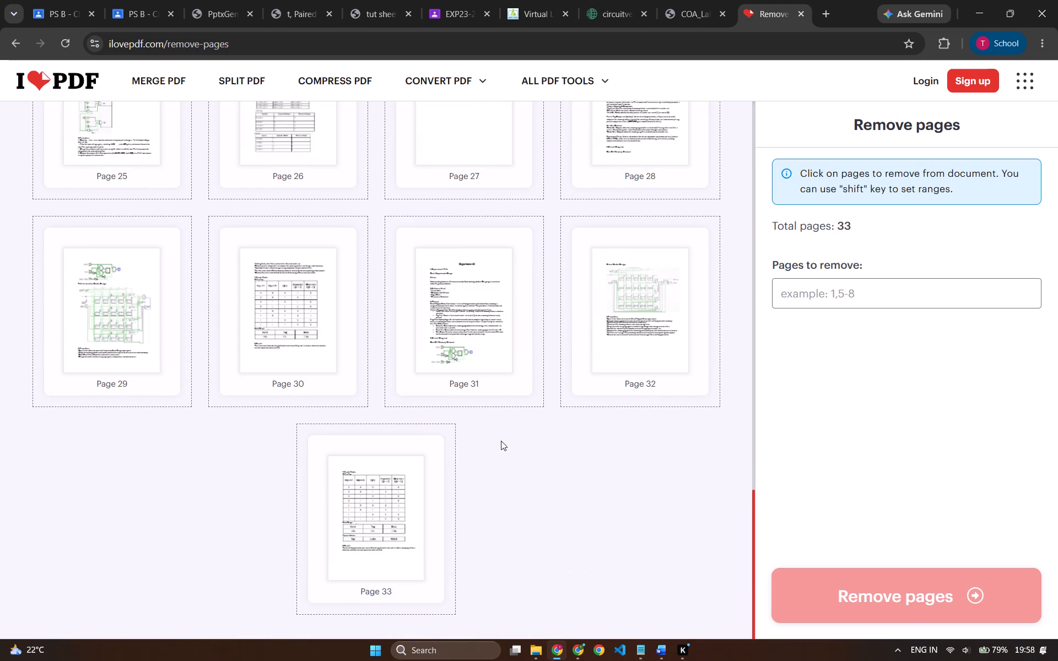
scroll(501, 441, up, 4)
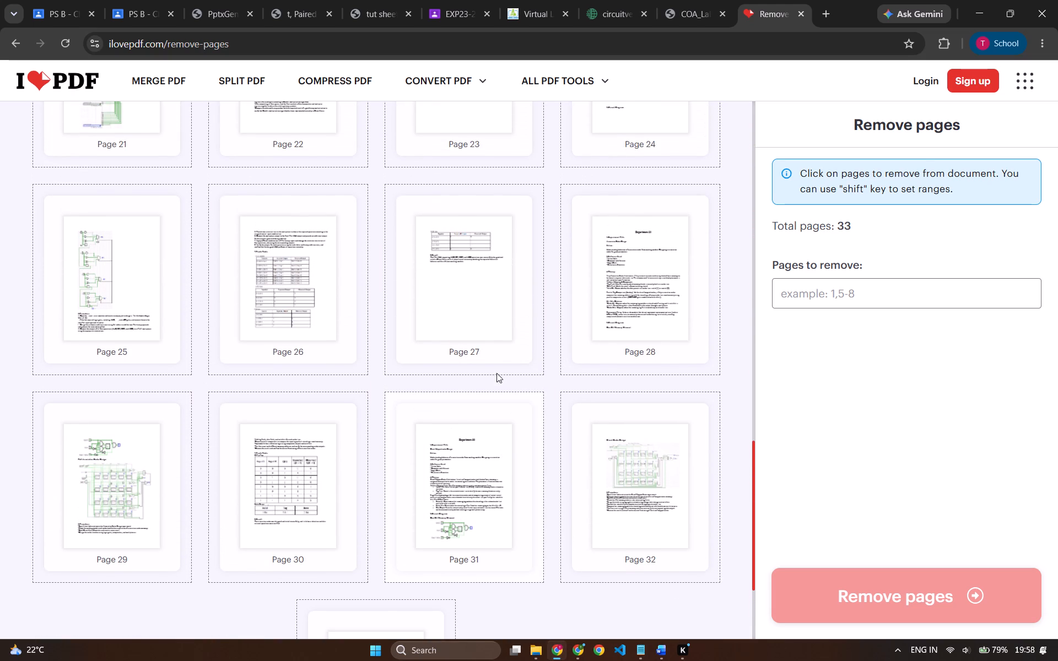
text(27)
key(Return)
click(814, 297)
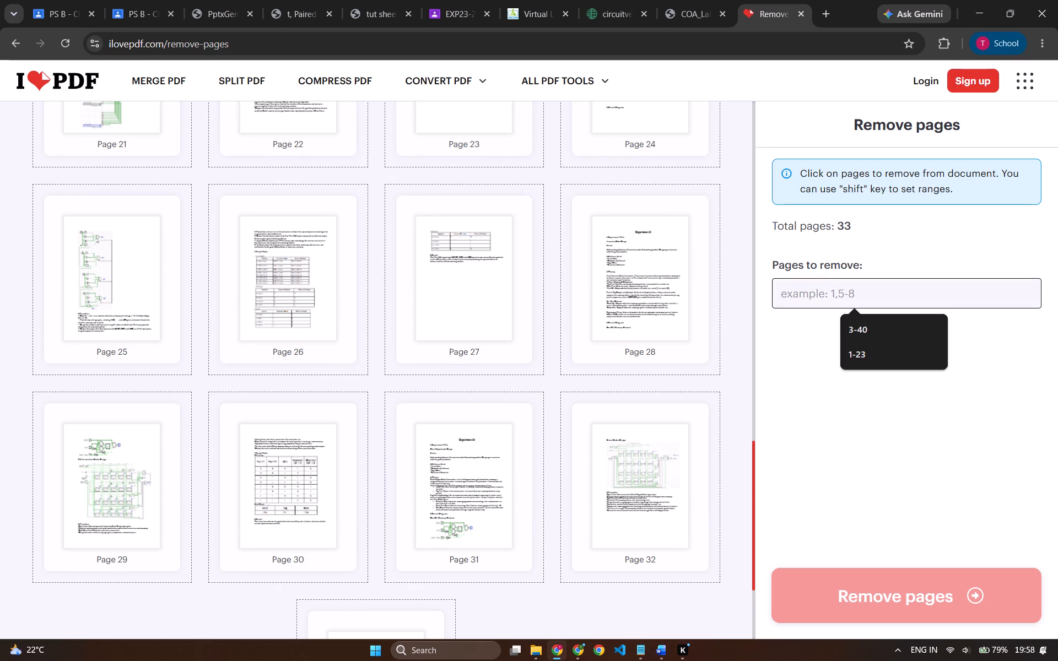
text(4-27)
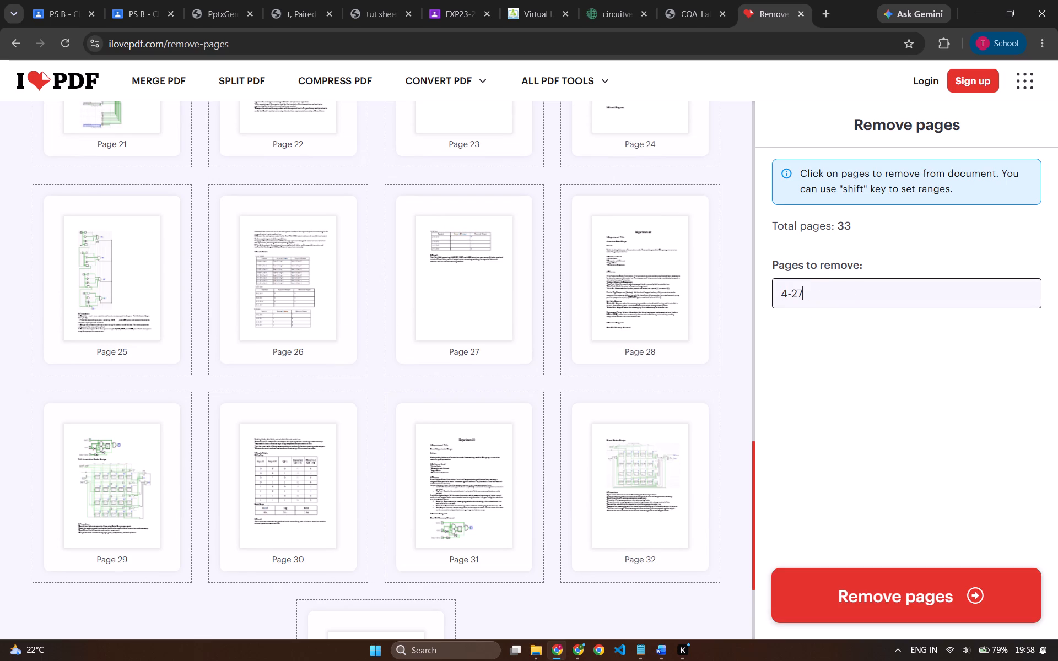
scroll(814, 297, up, 2)
scroll(738, 216, up, 15)
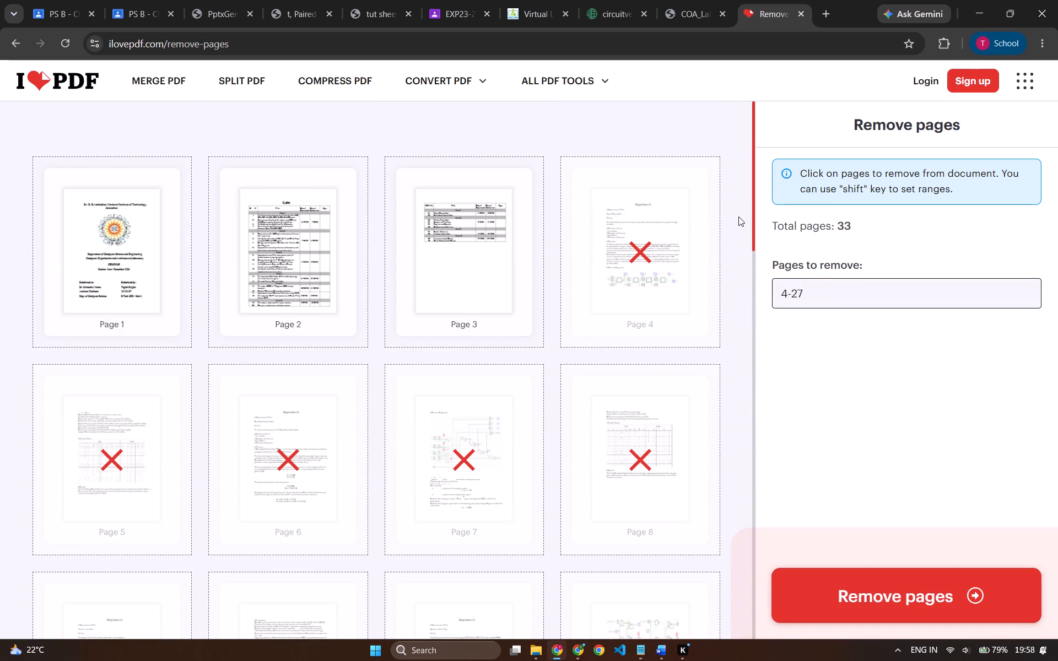
click(875, 593)
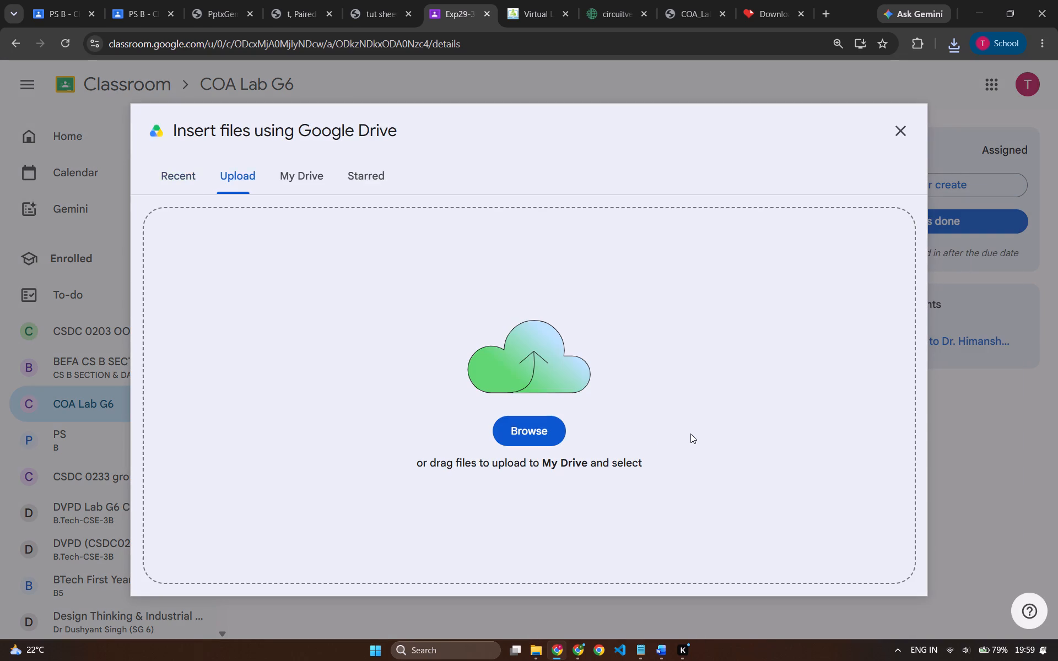
click(514, 448)
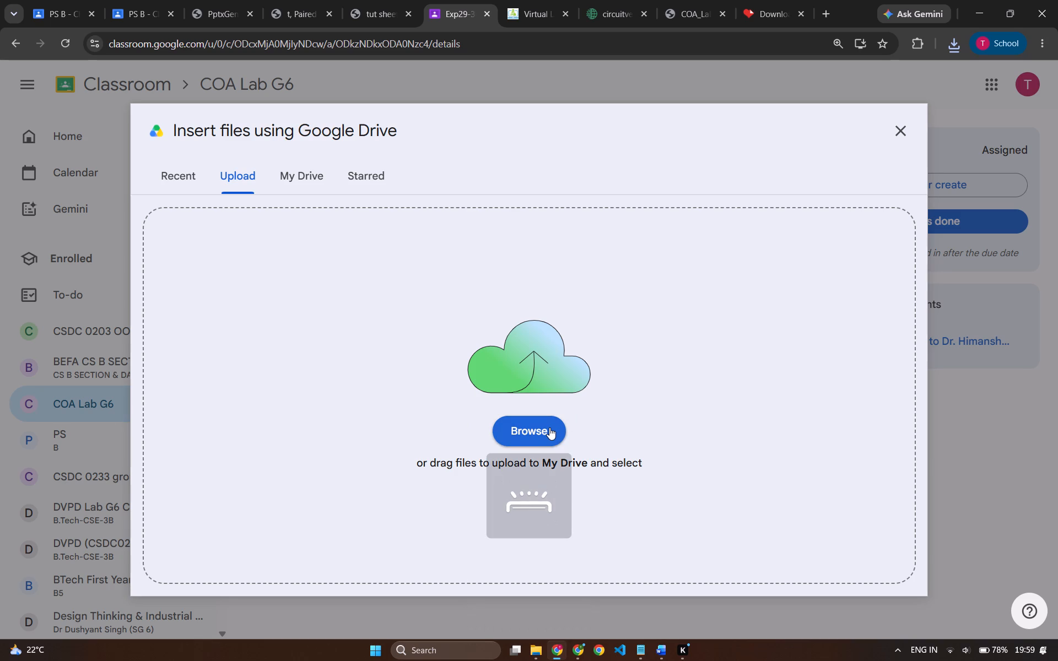
click(547, 427)
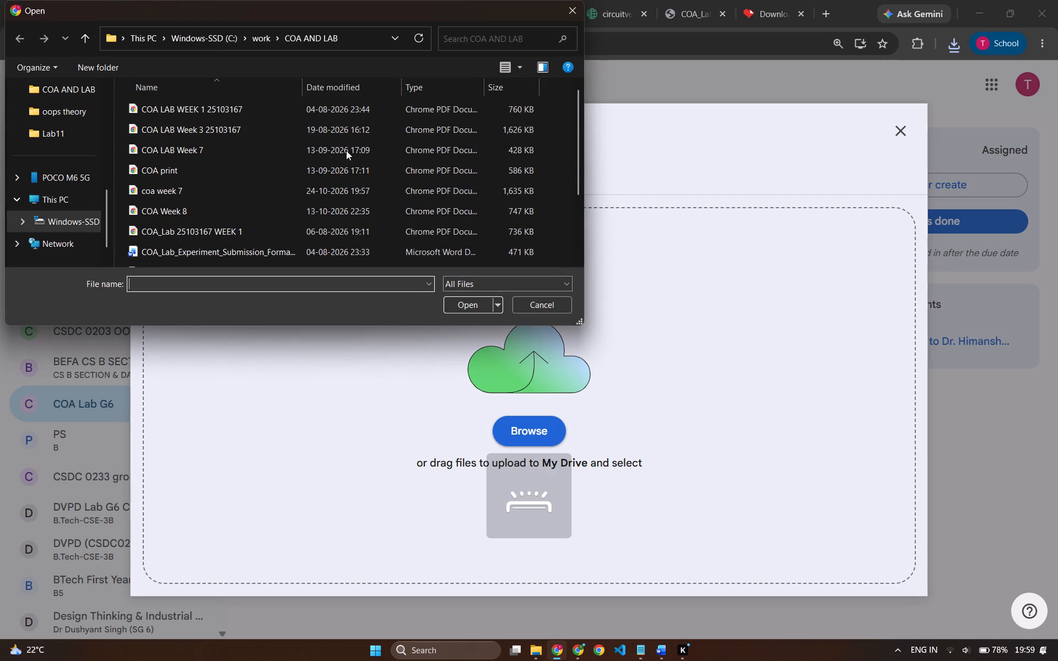
scroll(199, 151, down, 1)
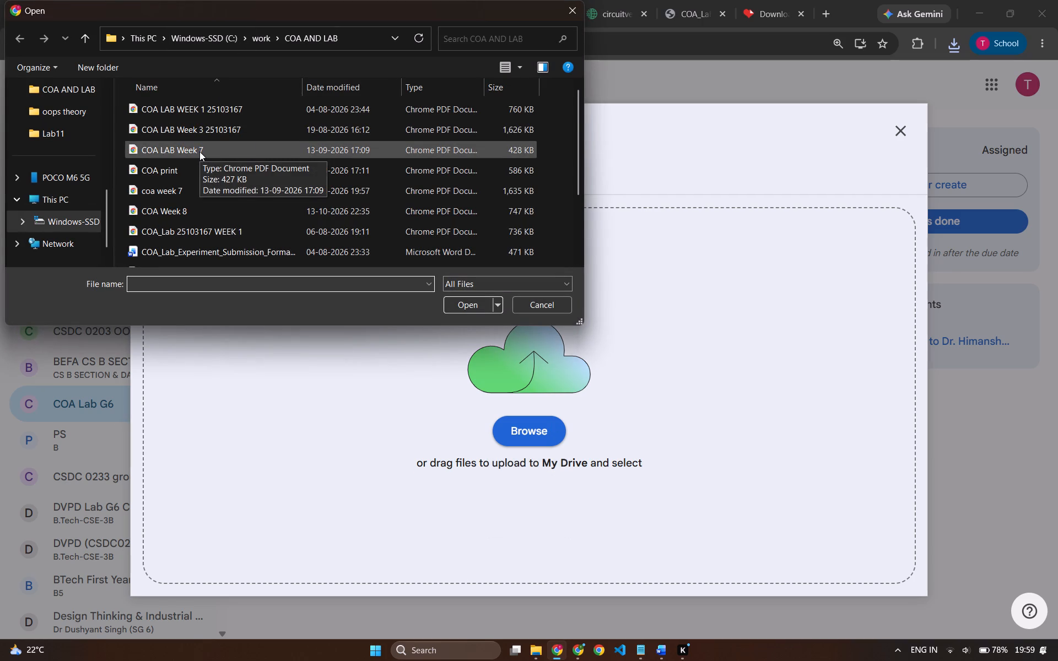
scroll(199, 151, down, 1)
scroll(52, 131, up, 1)
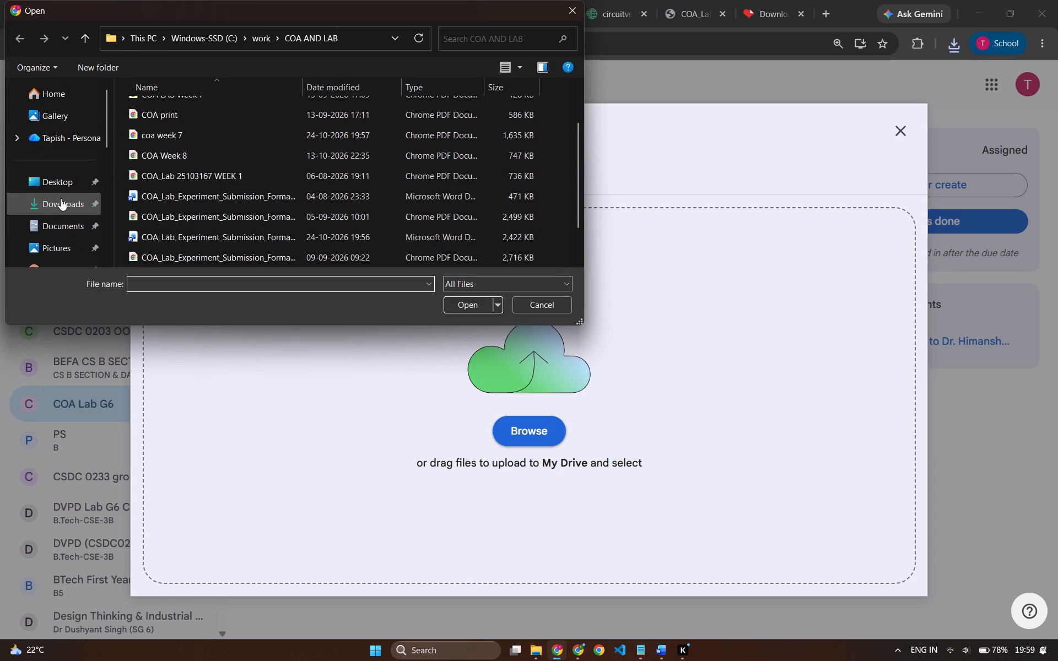
click(61, 198)
click(219, 122)
key(Return)
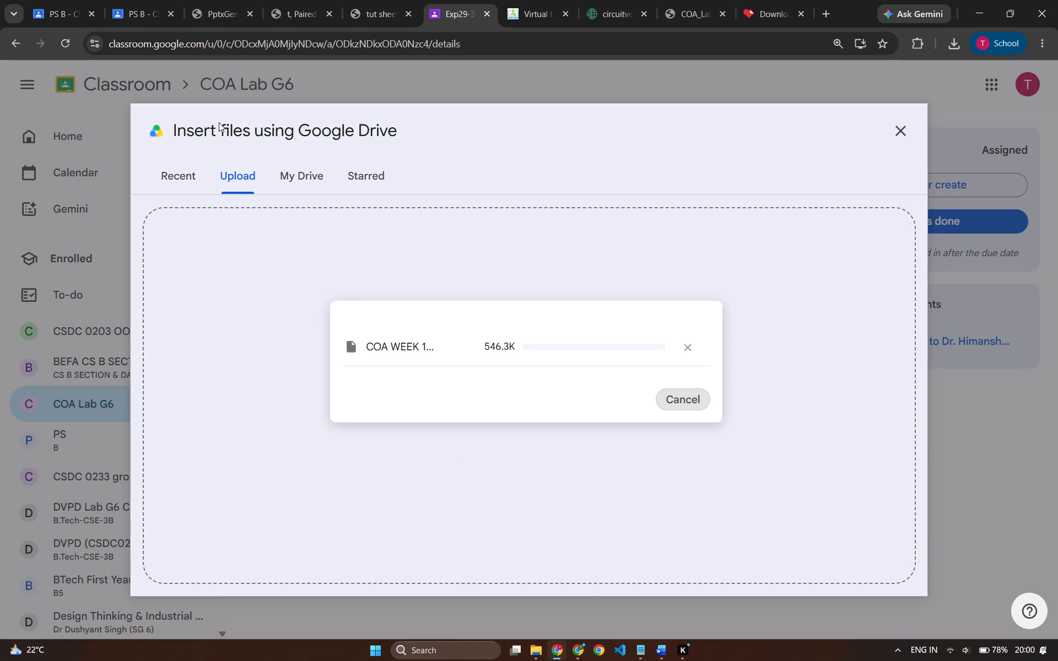
Open the list of available Wi-Fi networks to check the internet connection during the file upload.
click(974, 642)
click(867, 405)
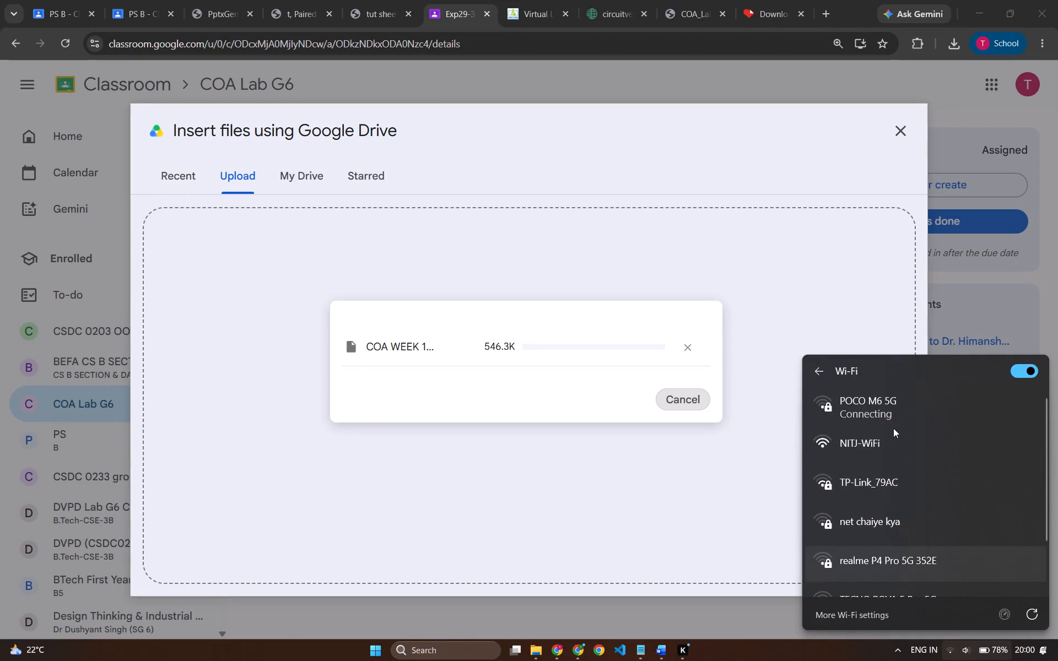
click(738, 496)
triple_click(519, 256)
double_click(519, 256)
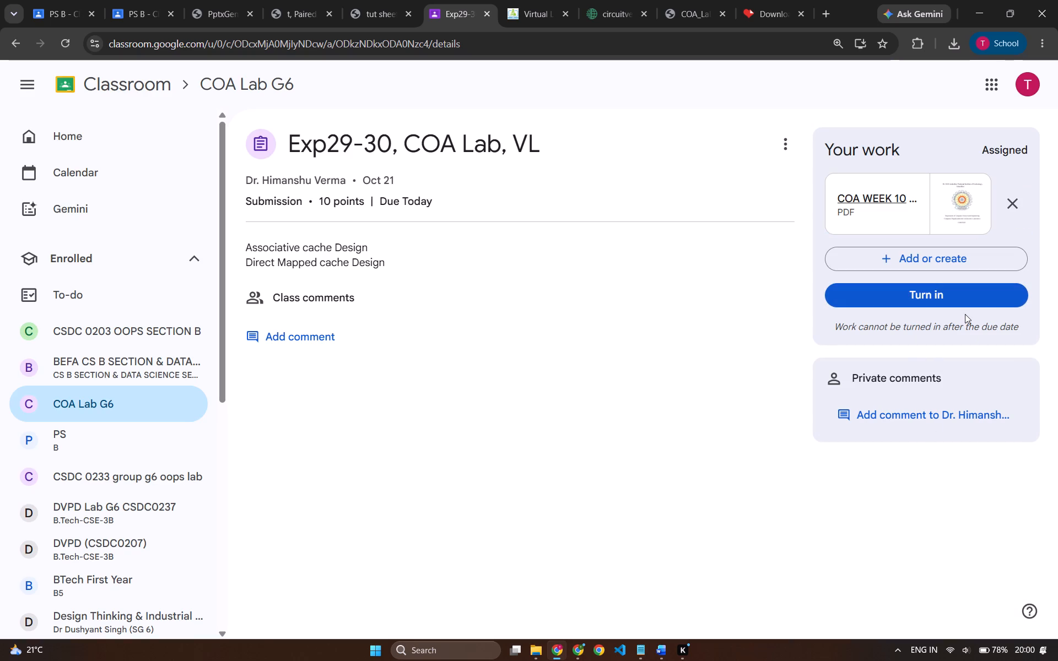
Turn in the attached "COA WEEK 10" PDF for the Exp29-30, COA Lab, VL assignment.
click(962, 295)
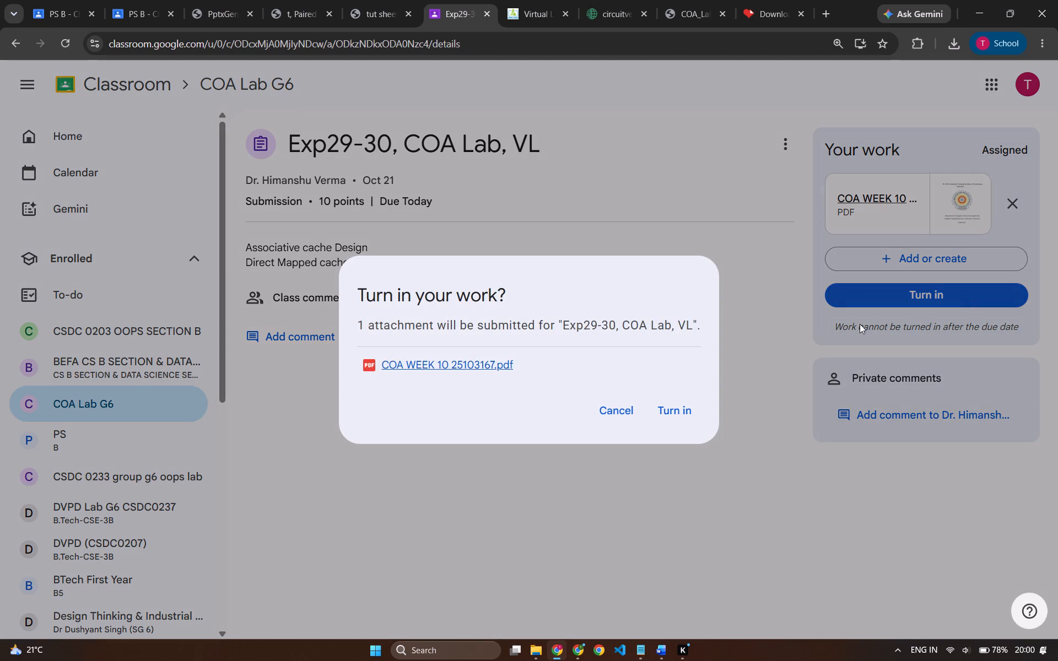
Turn in the Exp29-30 assignment with the attached PDF and reload the assignment page.
click(697, 402)
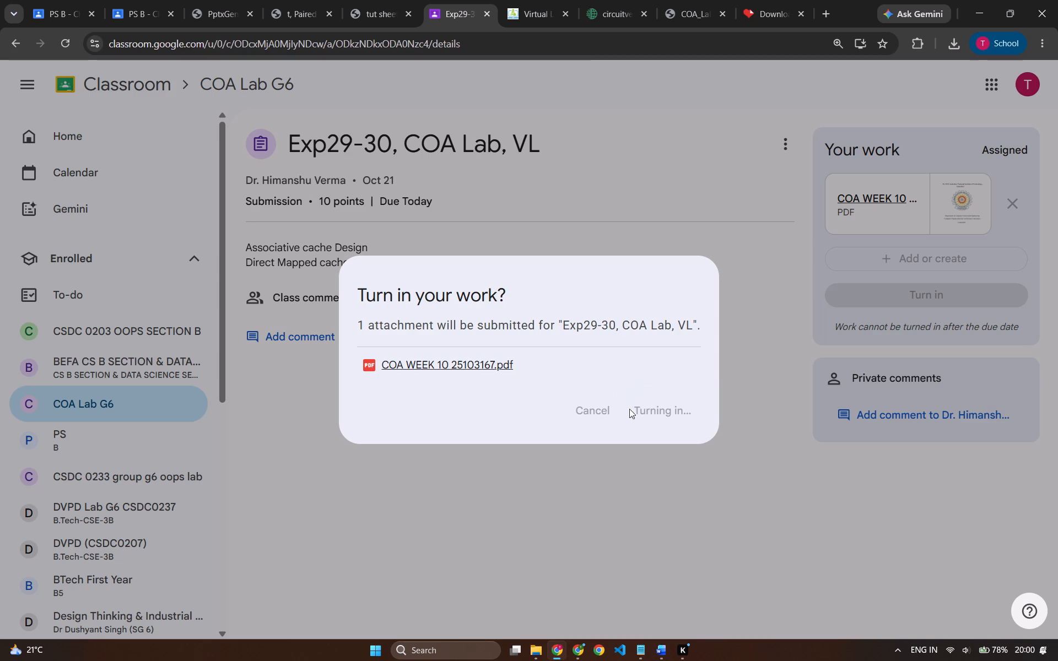
click(645, 421)
triple_click(658, 384)
key(ctrl+r)
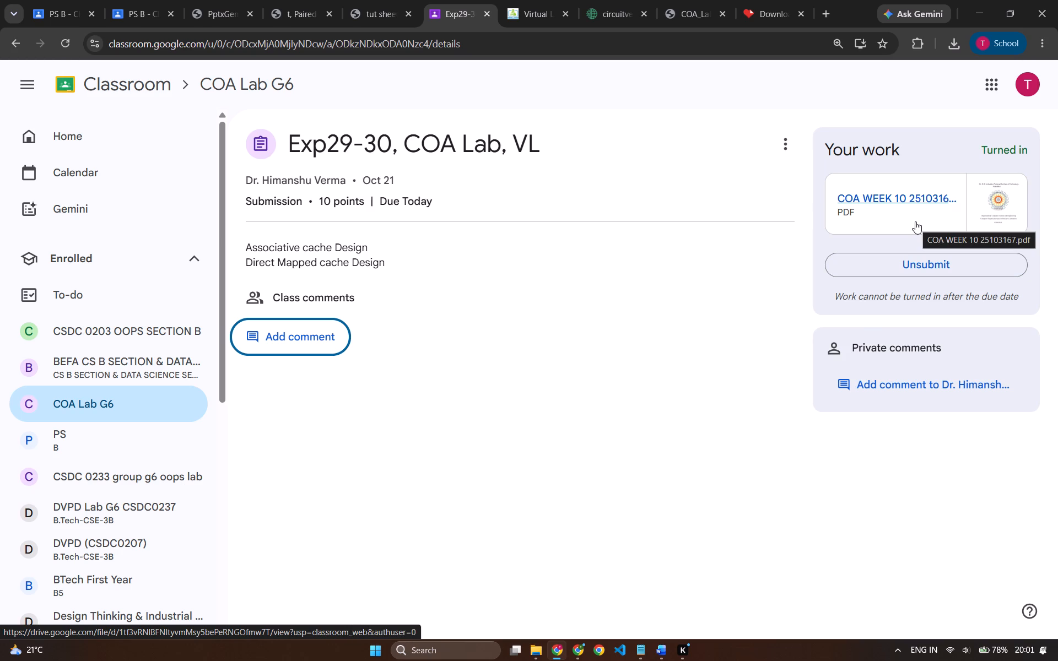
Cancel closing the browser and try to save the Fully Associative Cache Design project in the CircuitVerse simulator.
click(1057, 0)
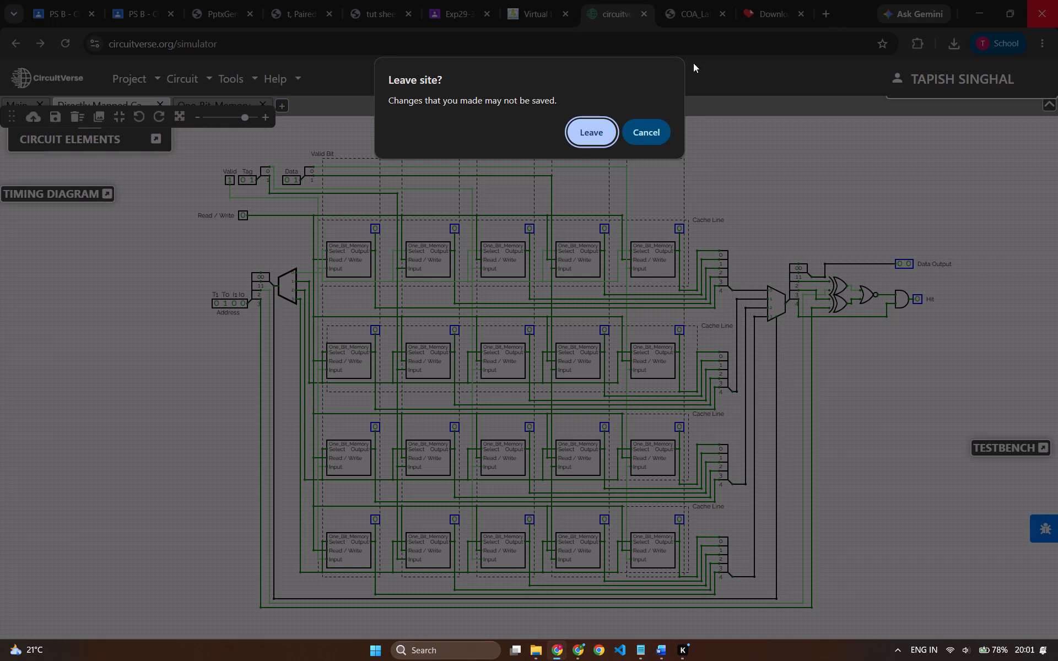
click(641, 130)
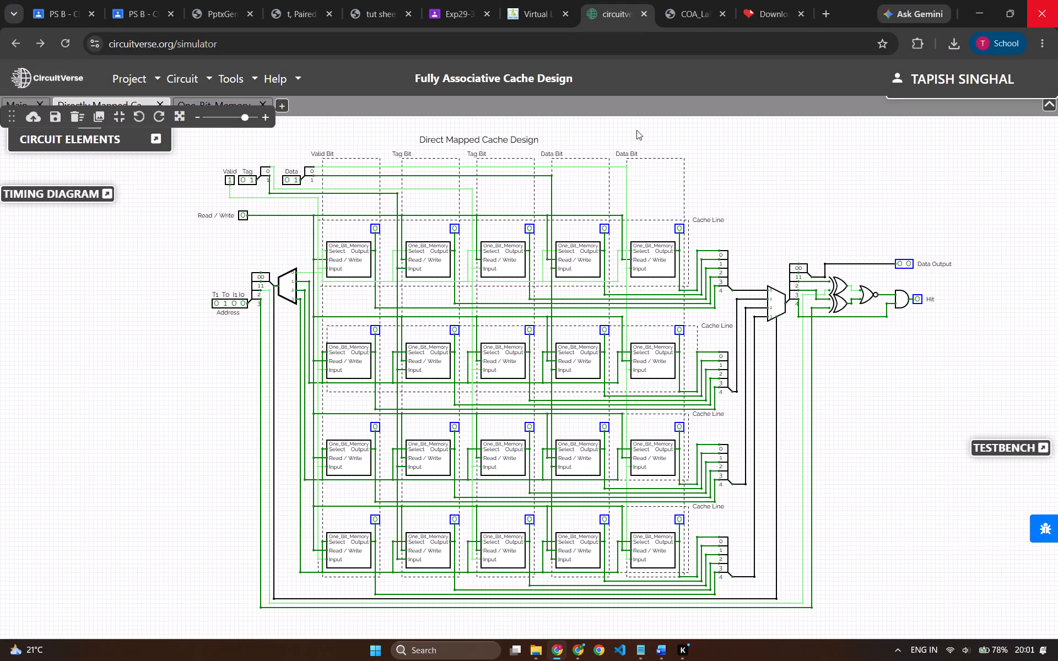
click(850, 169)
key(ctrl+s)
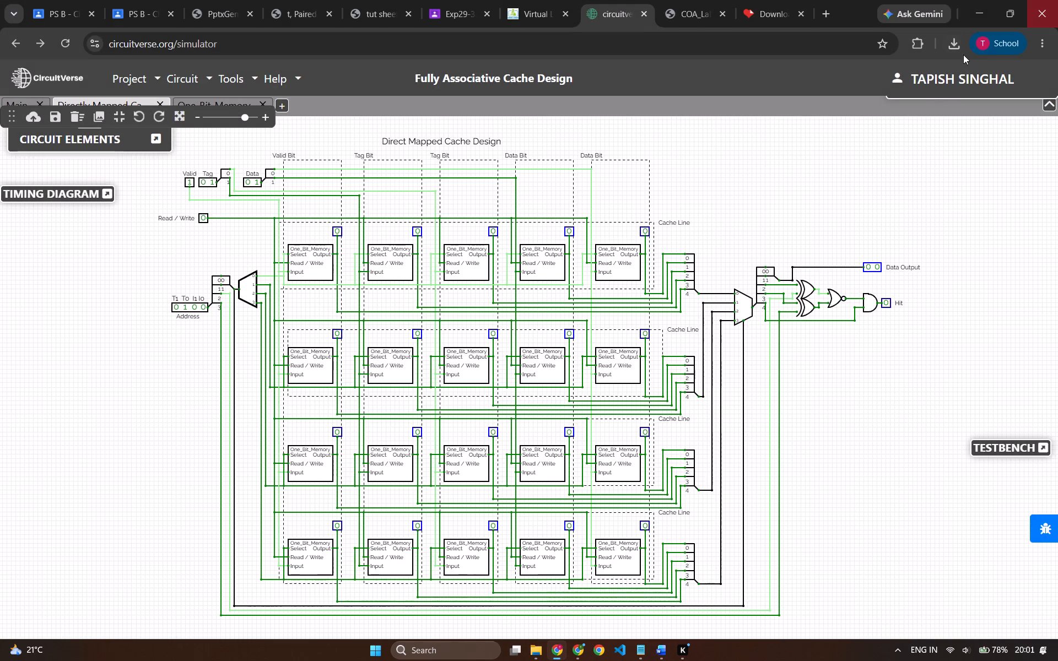
Leave the simulator for the CircuitVerse dashboard, look through the saved projects under My Circuits, and go back.
click(955, 73)
click(936, 192)
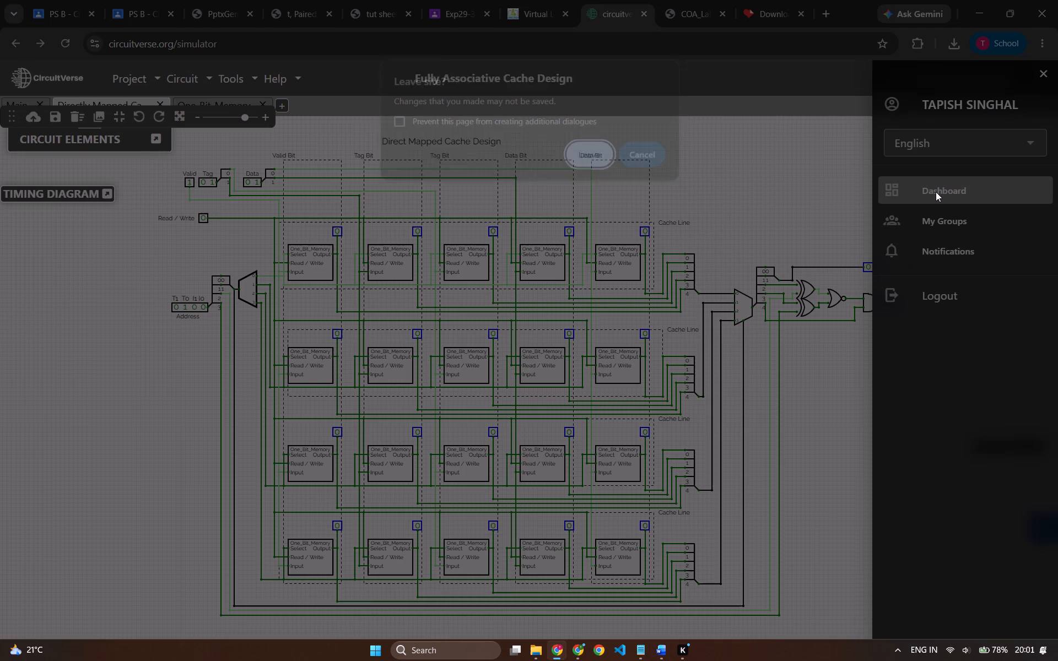
key(Return)
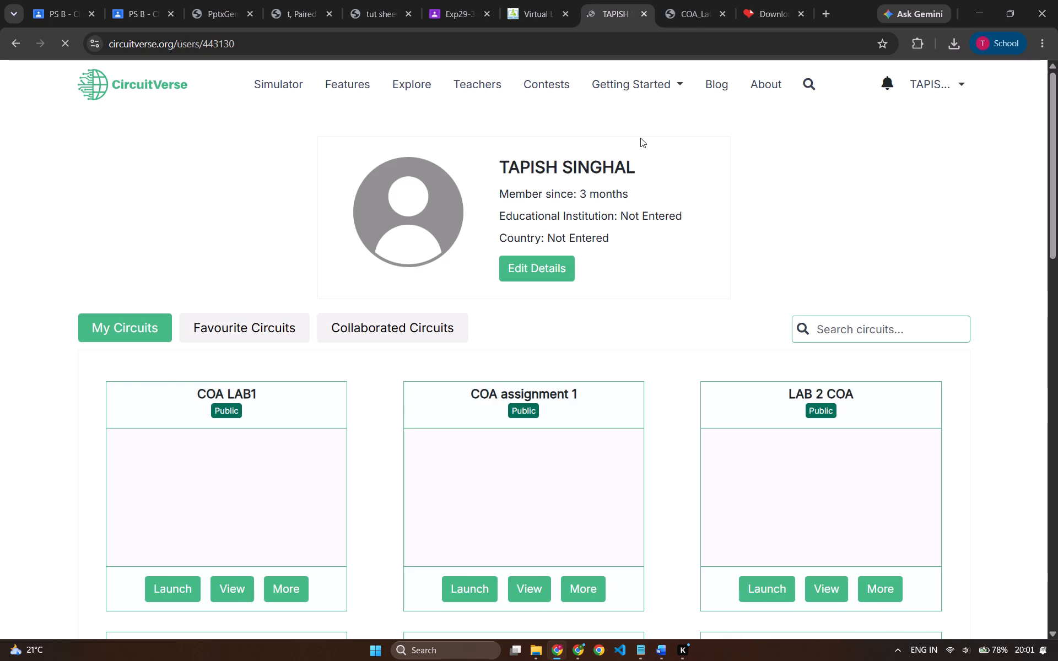
scroll(397, 434, down, 10)
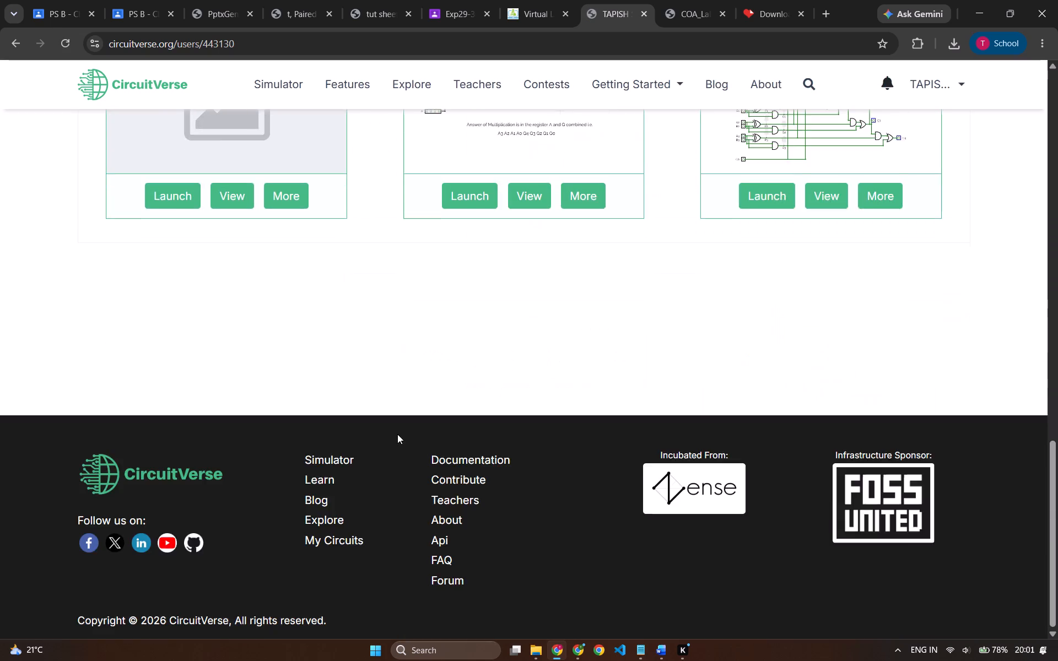
scroll(397, 434, down, 3)
scroll(397, 434, up, 9)
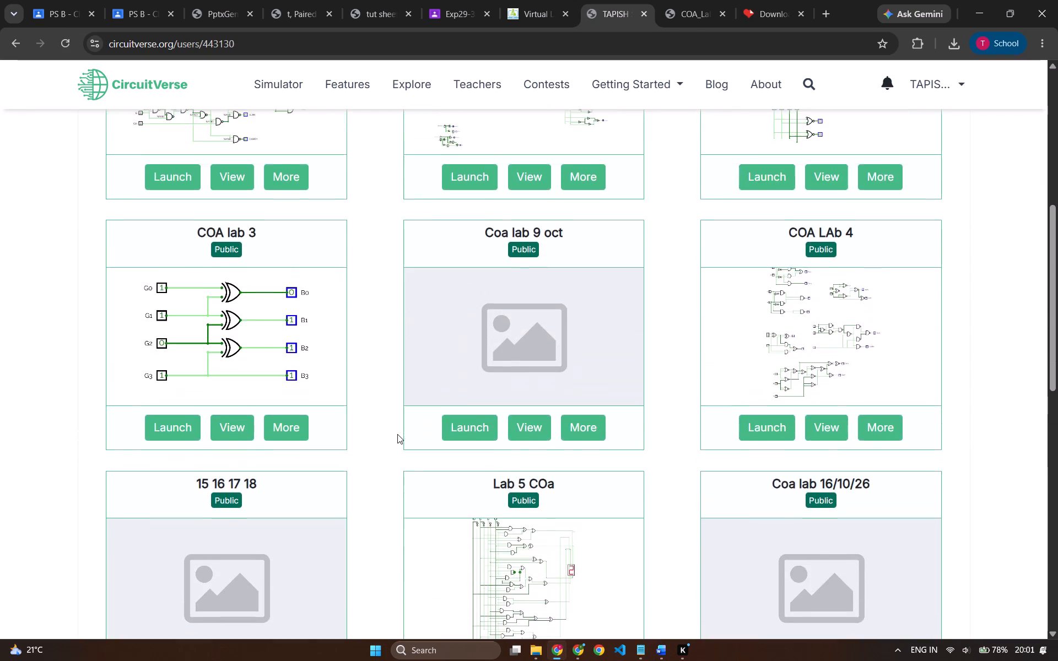
scroll(397, 434, up, 1)
scroll(397, 434, down, 3)
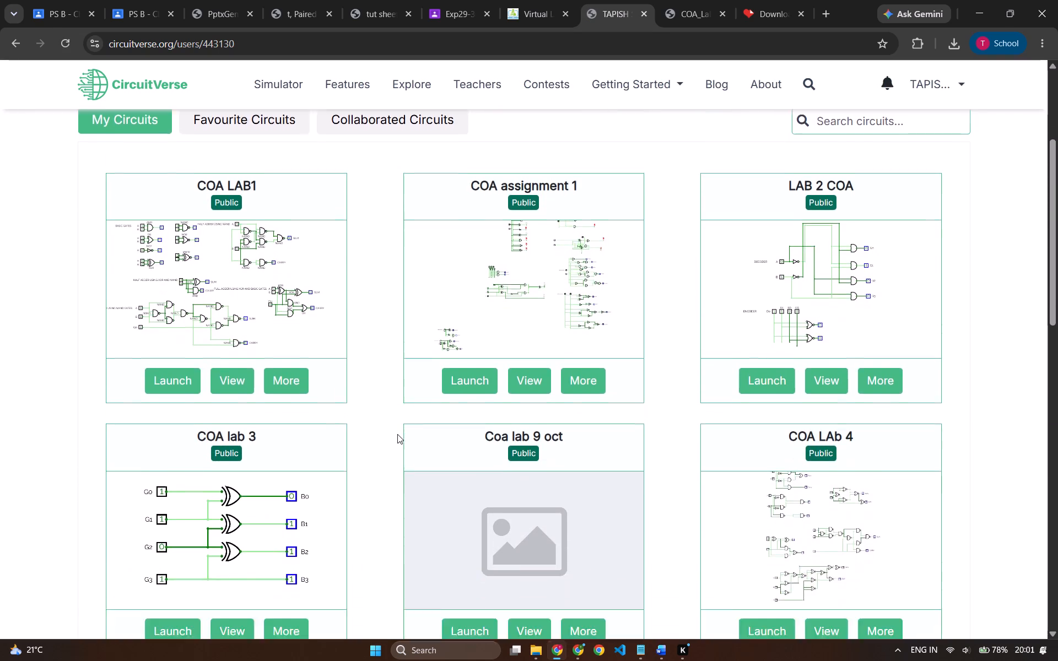
scroll(397, 434, down, 5)
scroll(385, 377, right, 6)
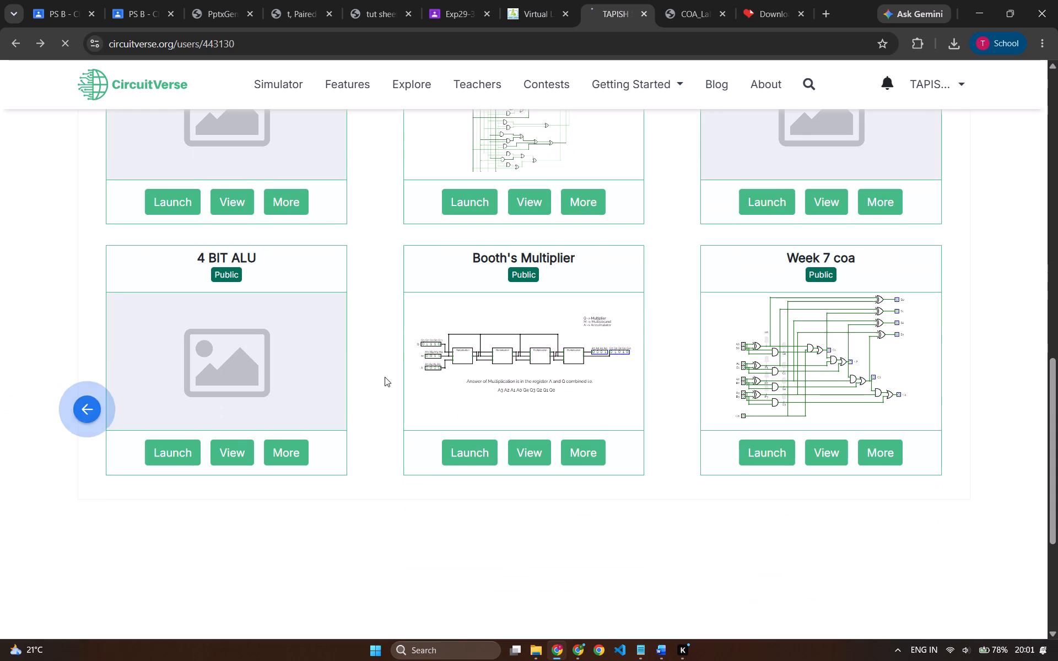